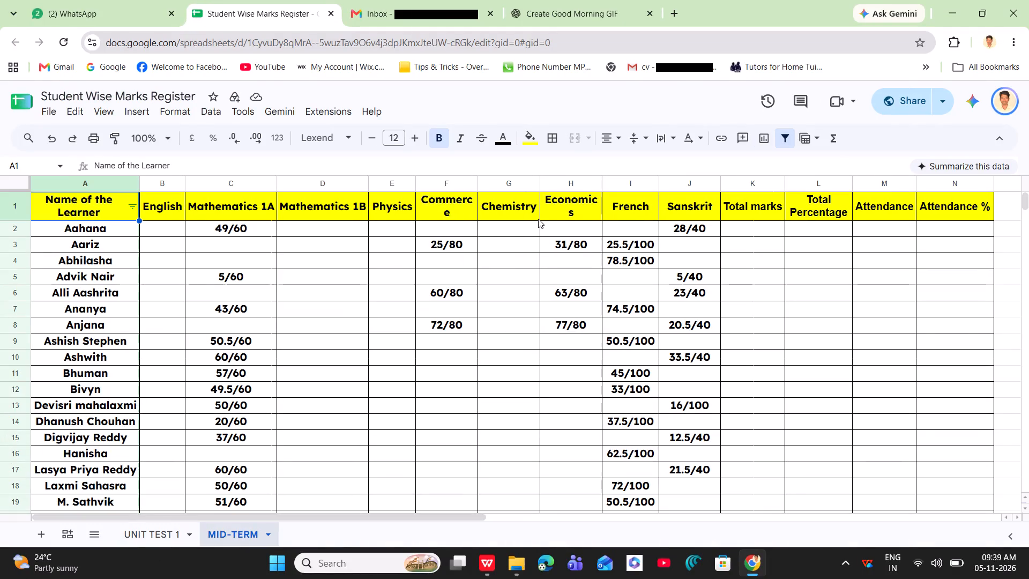
Look through the learner list on the MID-TERM sheet to locate the learner in row 34.
left_click(510, 235)
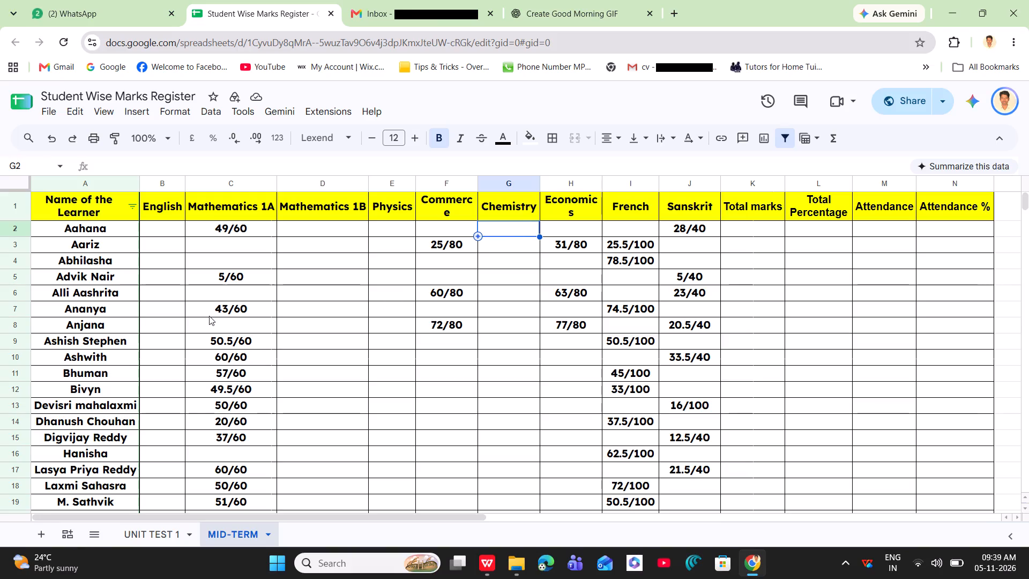
key("ctrl+minus")
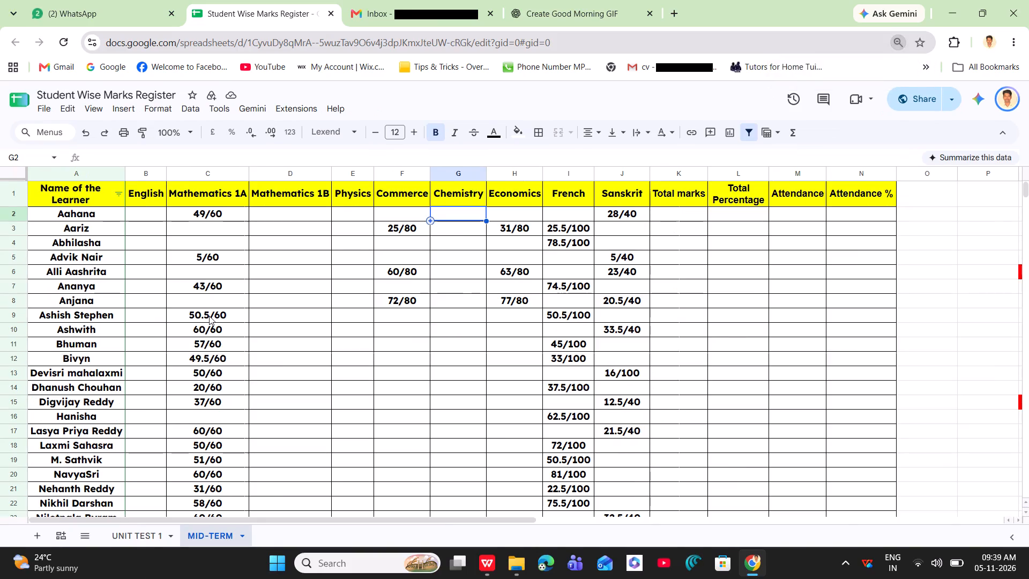
scroll(95, 411, "down", 1)
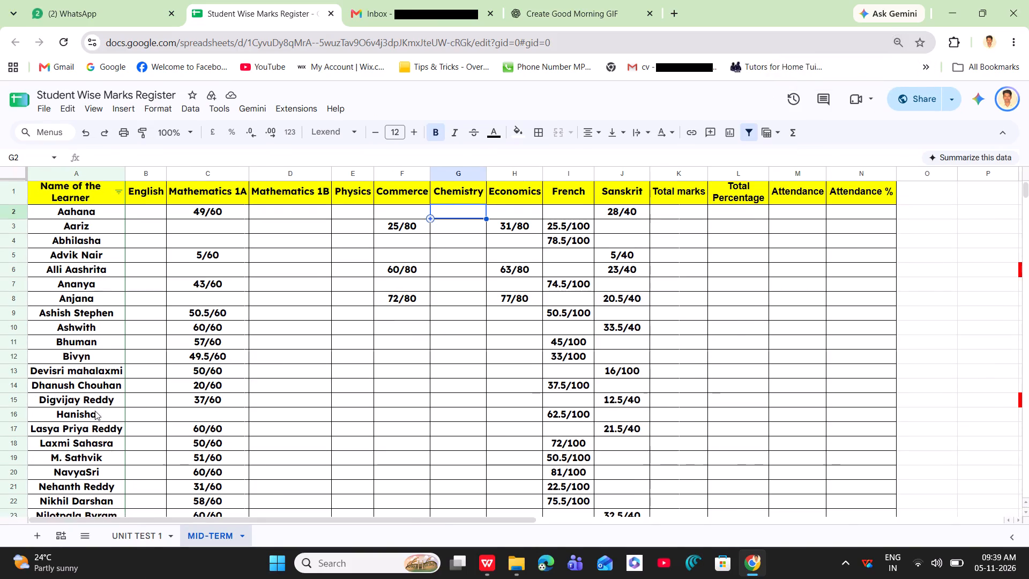
scroll(95, 411, "down", 2)
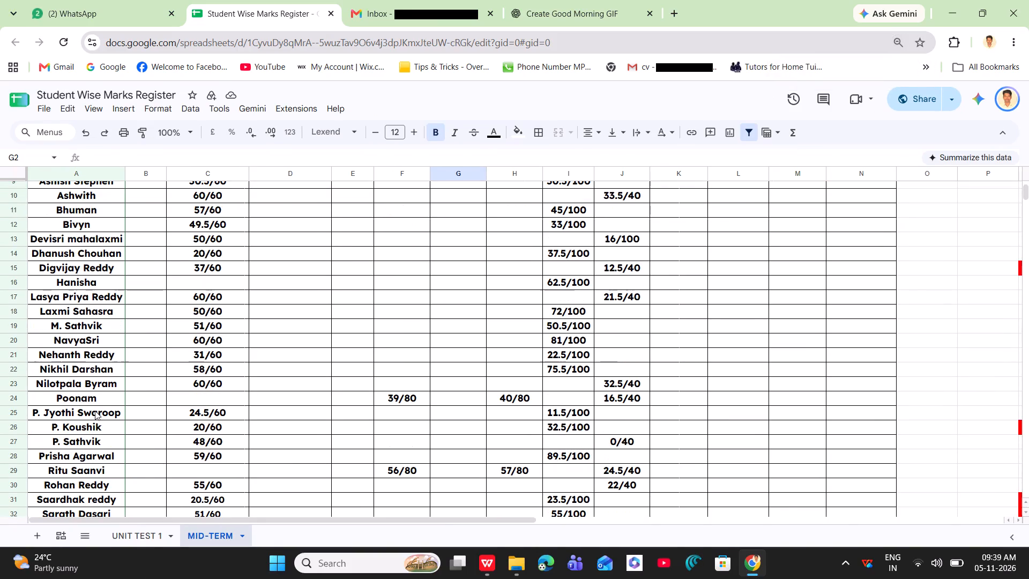
scroll(95, 411, "down", 1)
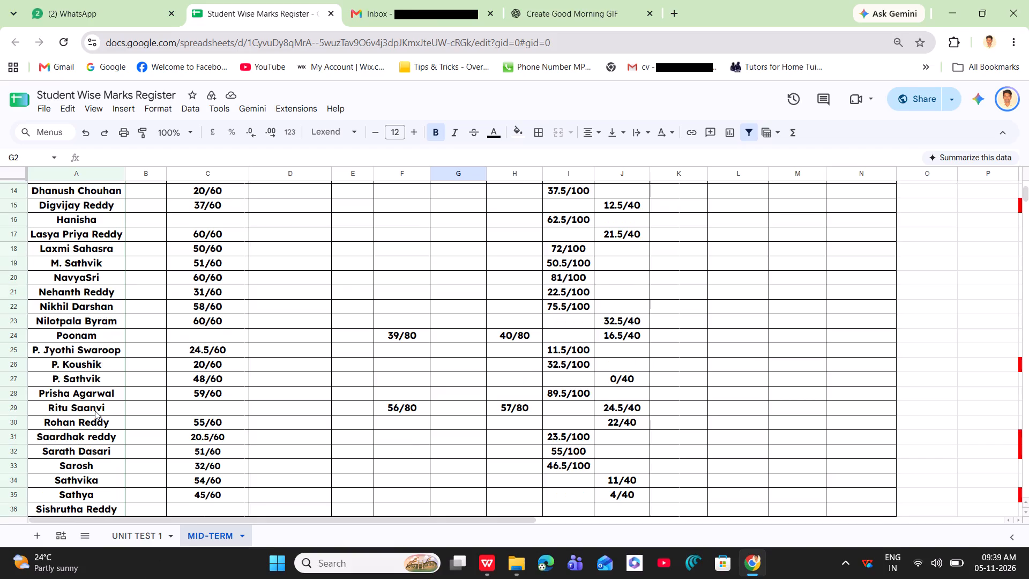
left_click(72, 481)
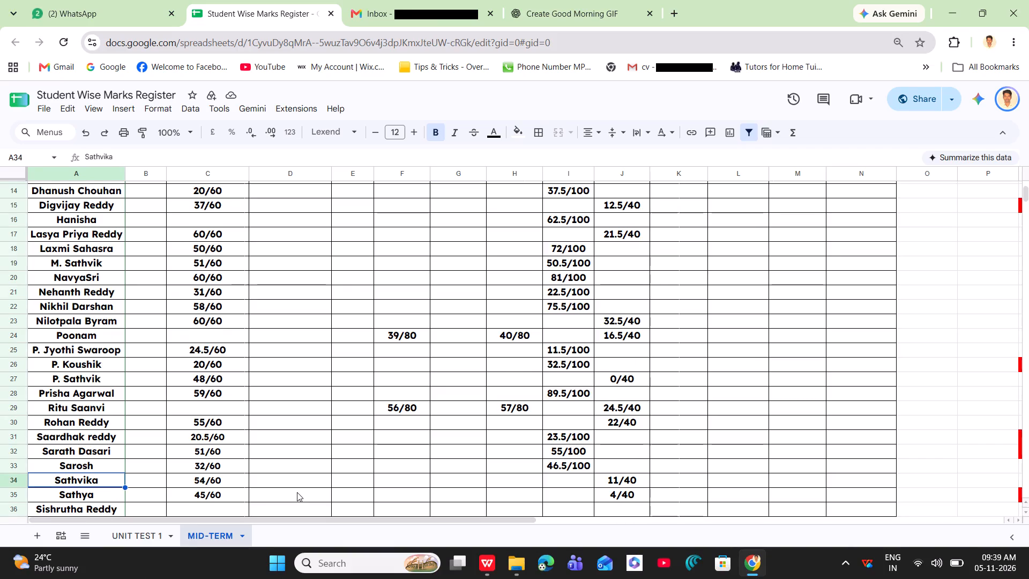
scroll(297, 492, "up", 6)
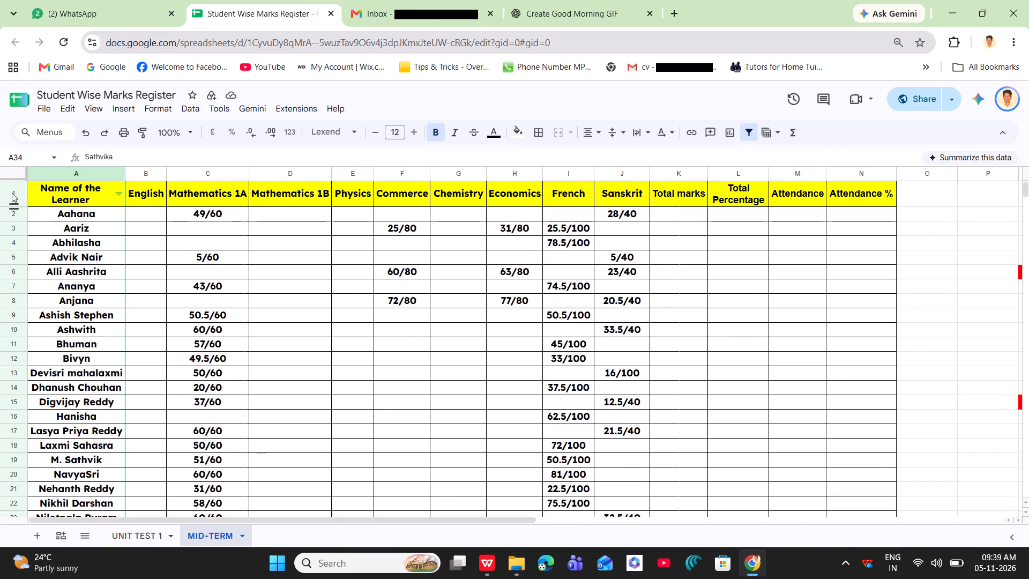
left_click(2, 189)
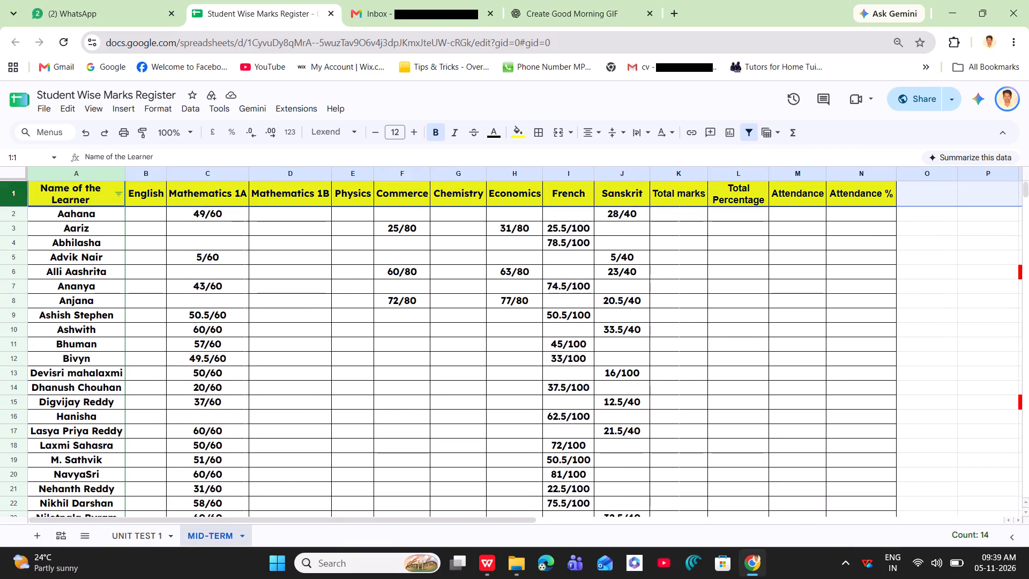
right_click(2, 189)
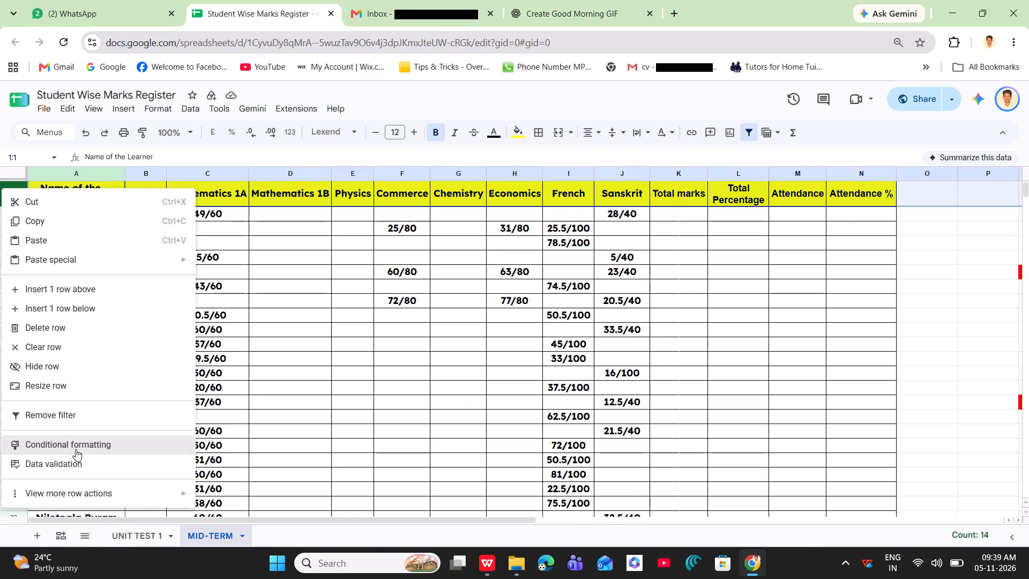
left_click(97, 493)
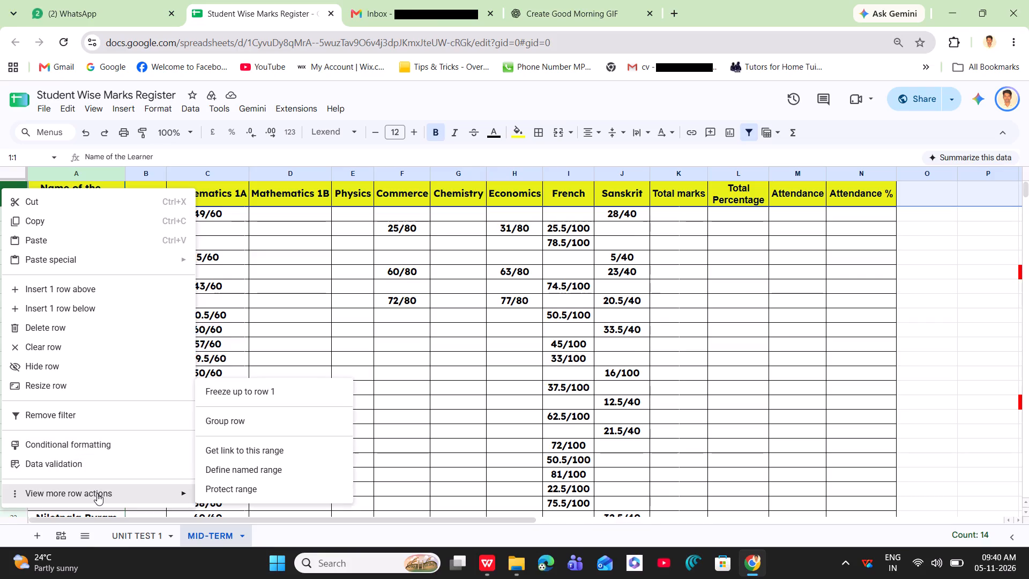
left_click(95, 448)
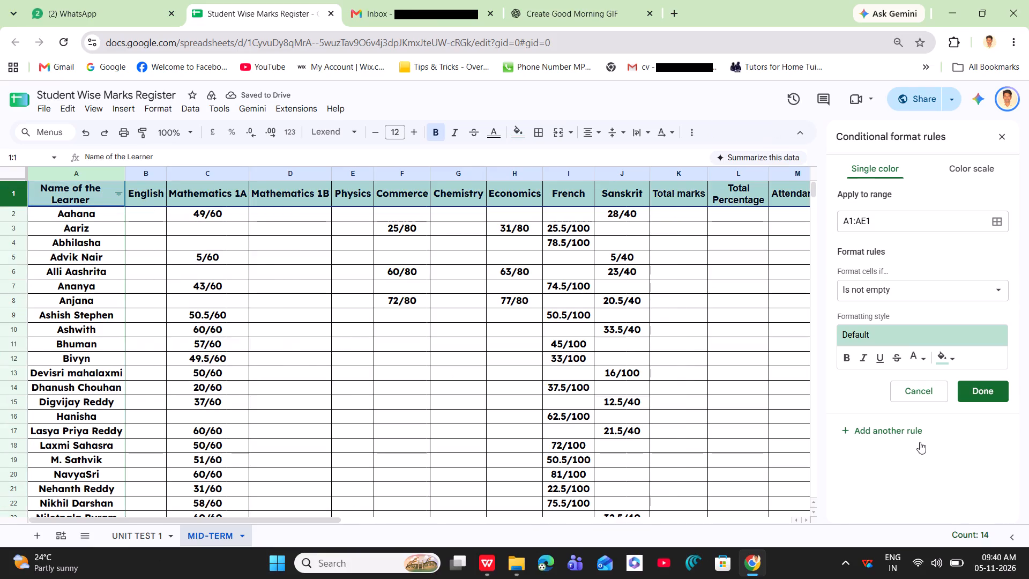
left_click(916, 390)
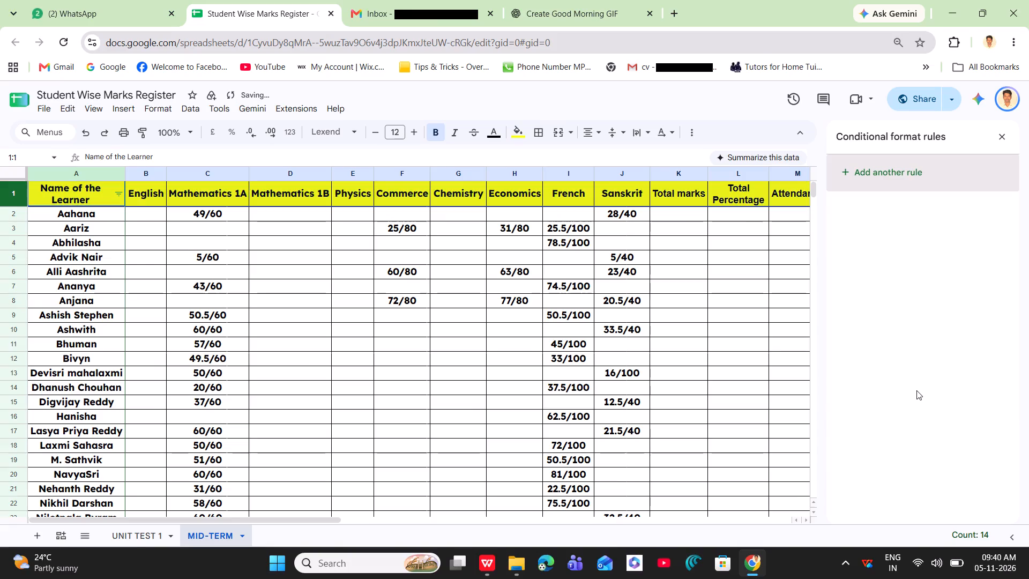
Freeze the MID-TERM sheet up to row 1 so the header row stays in view.
left_click(5, 196)
right_click(5, 196)
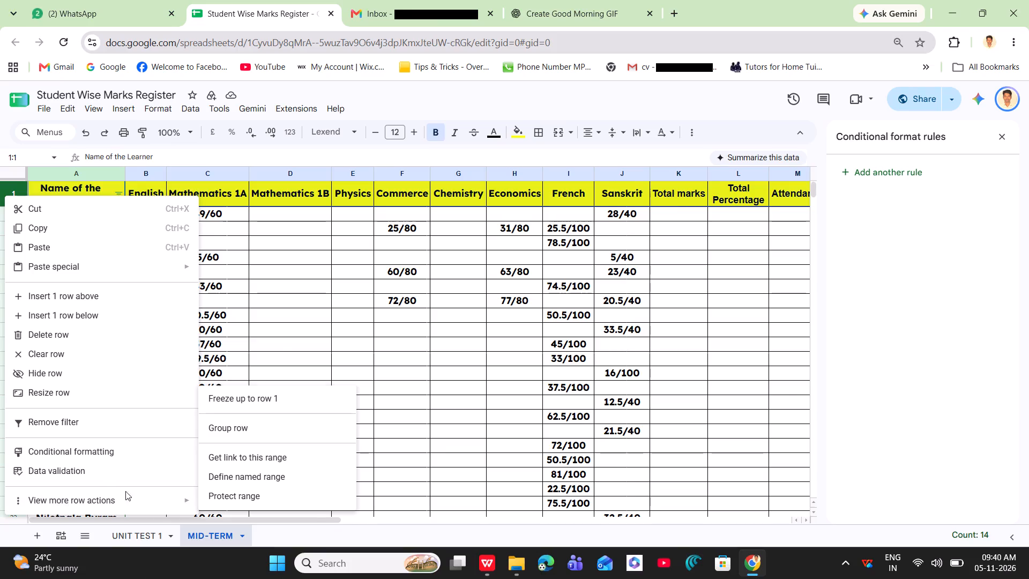
left_click(291, 401)
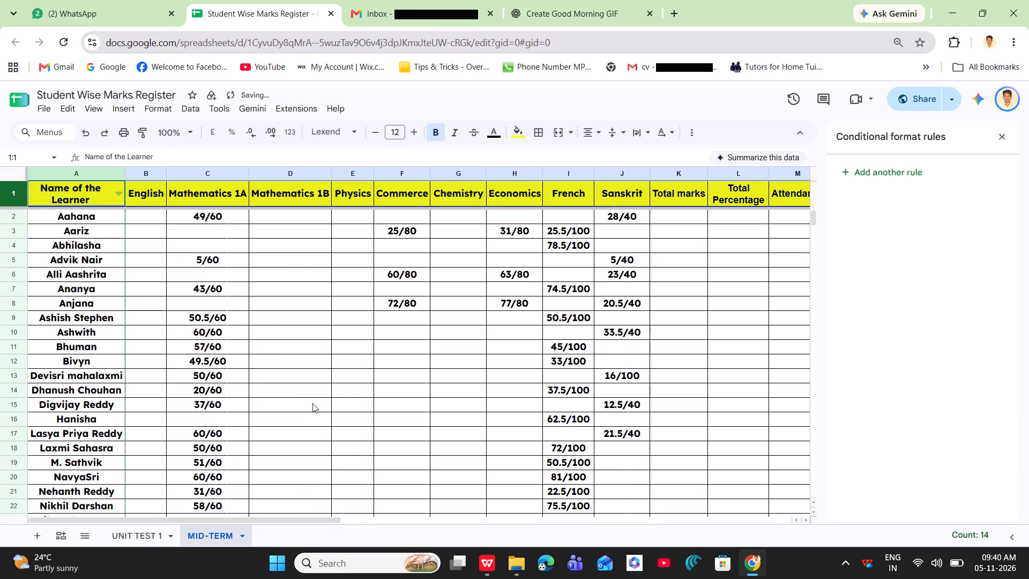
Enter 57/60 as the Chemistry mark for the learner in row 34.
scroll(312, 403, "down", 4)
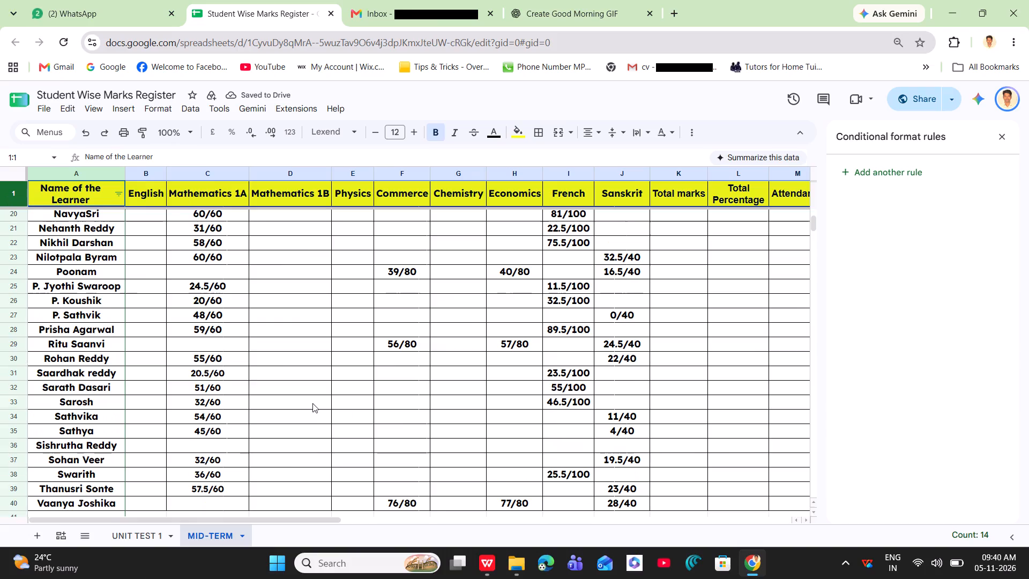
scroll(312, 403, "down", 1)
scroll(312, 403, "up", 3)
scroll(312, 403, "down", 3)
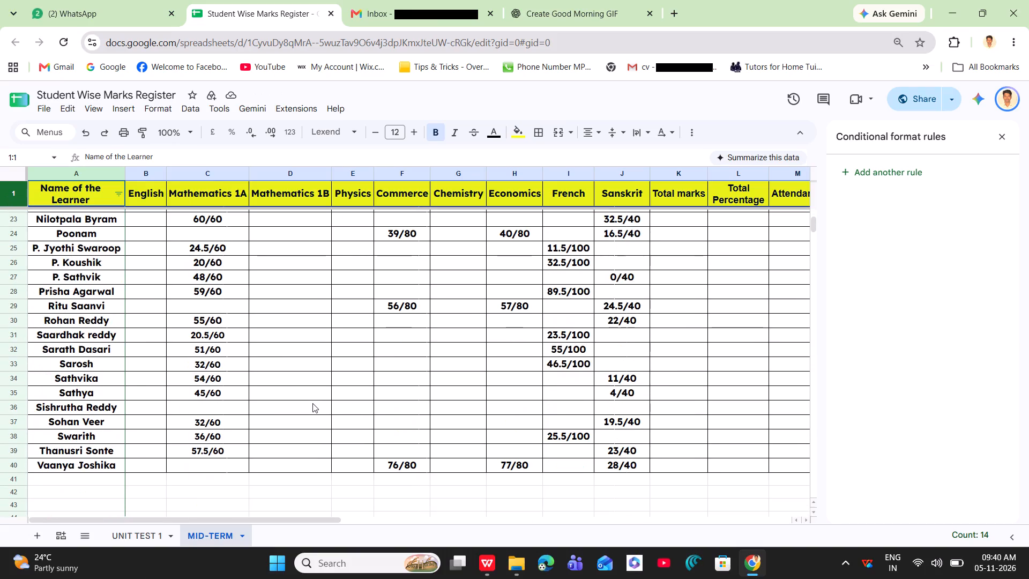
left_click(6, 376)
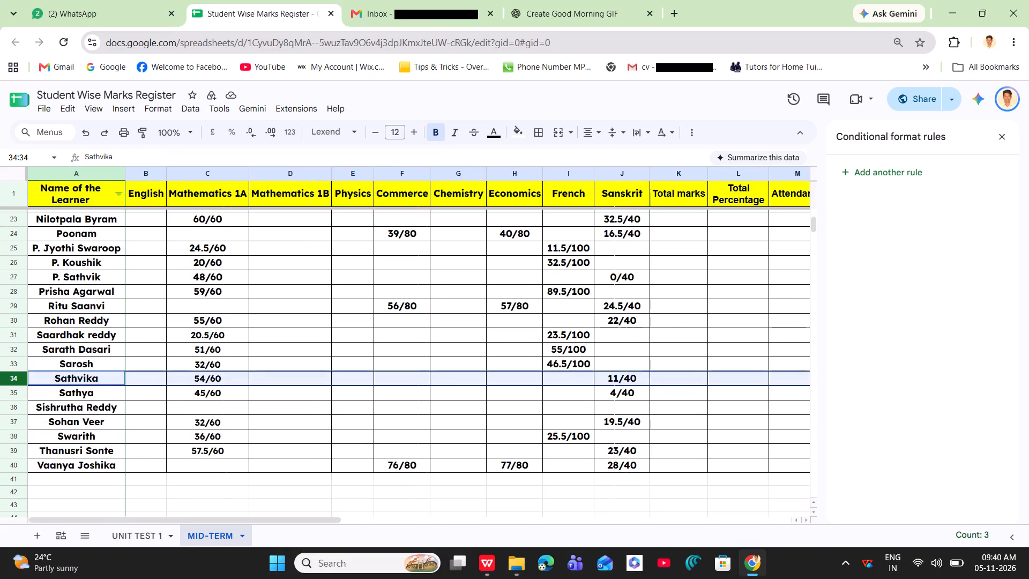
left_click(452, 381)
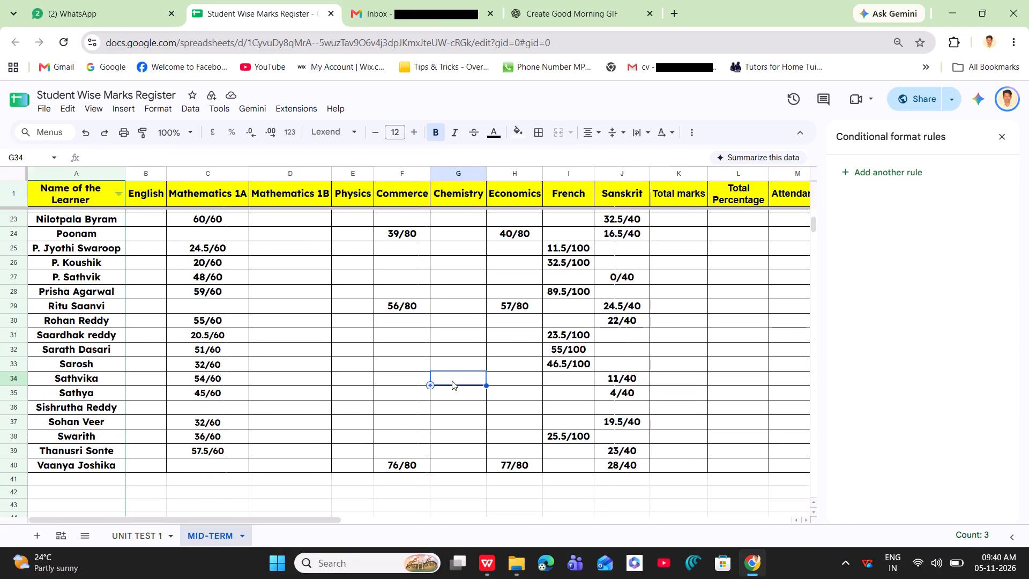
type("57")
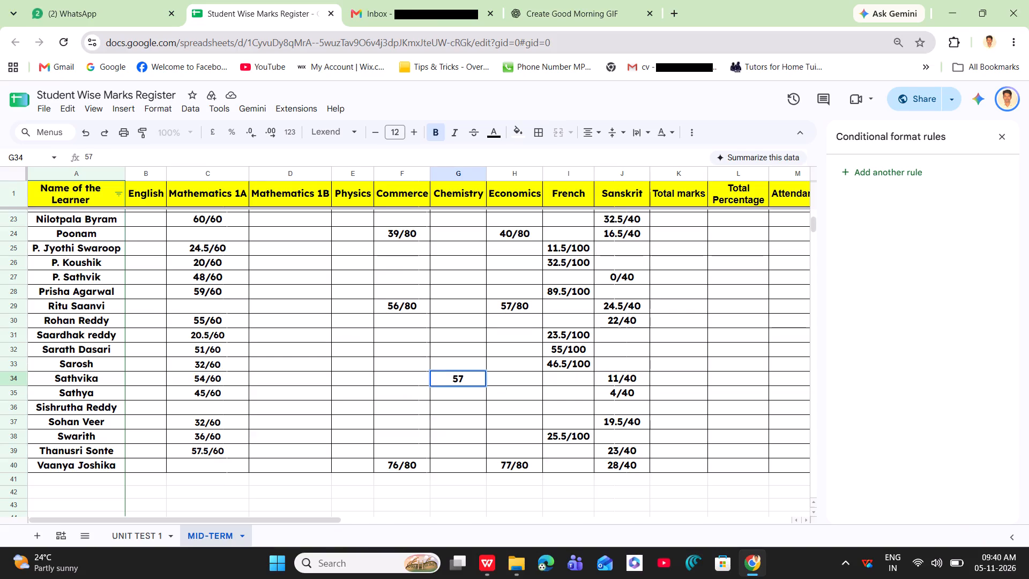
key("slash")
type("60")
key("Return")
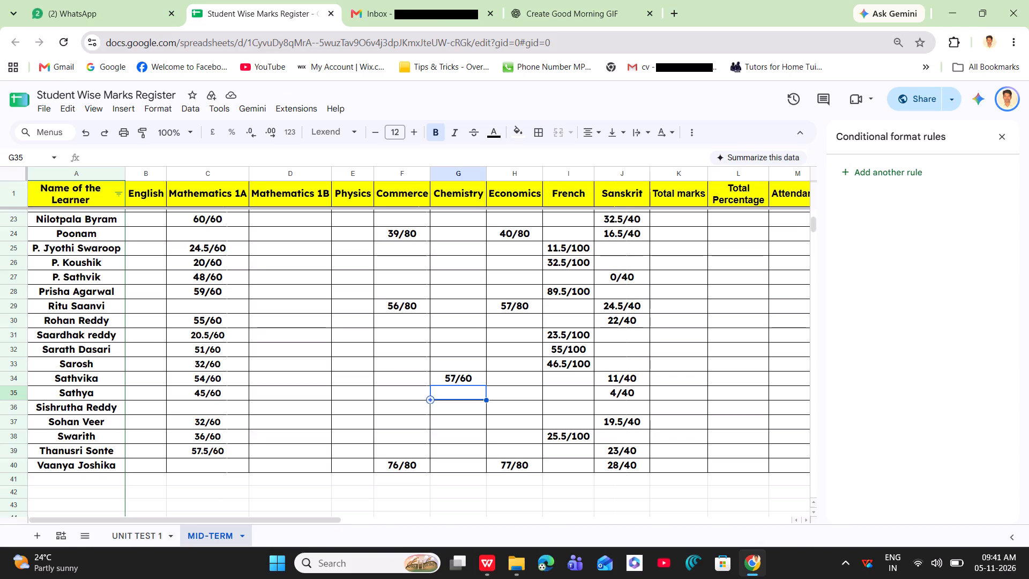
Enter 51/60 as the Chemistry mark for the learner in row 13.
scroll(95, 397, "up", 1)
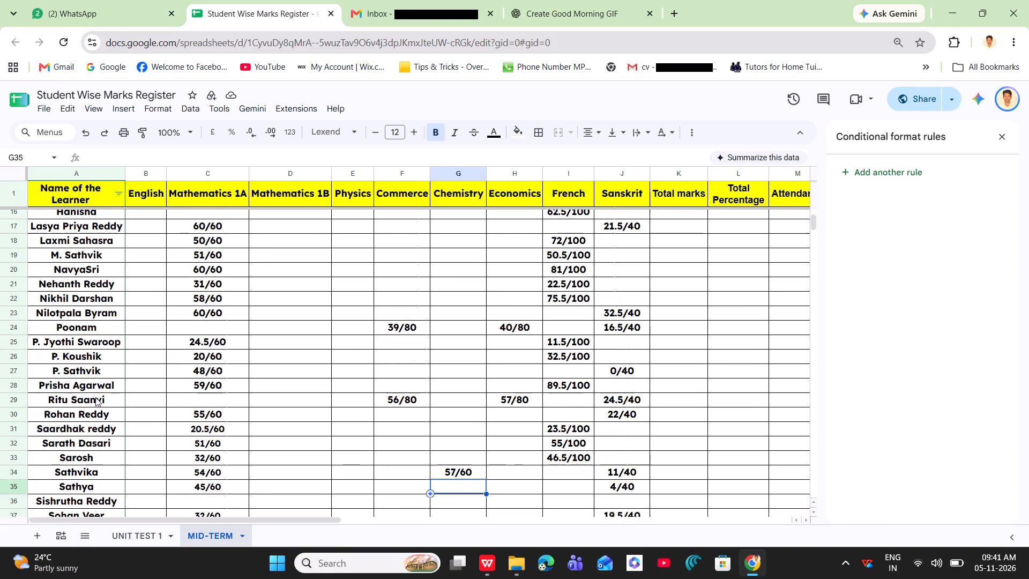
scroll(95, 397, "up", 2)
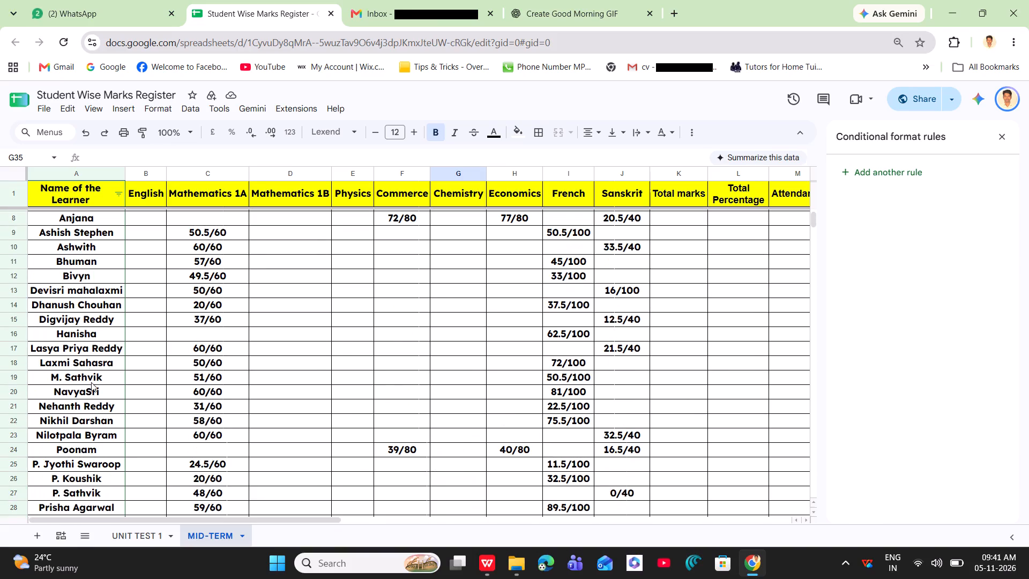
left_click(8, 292)
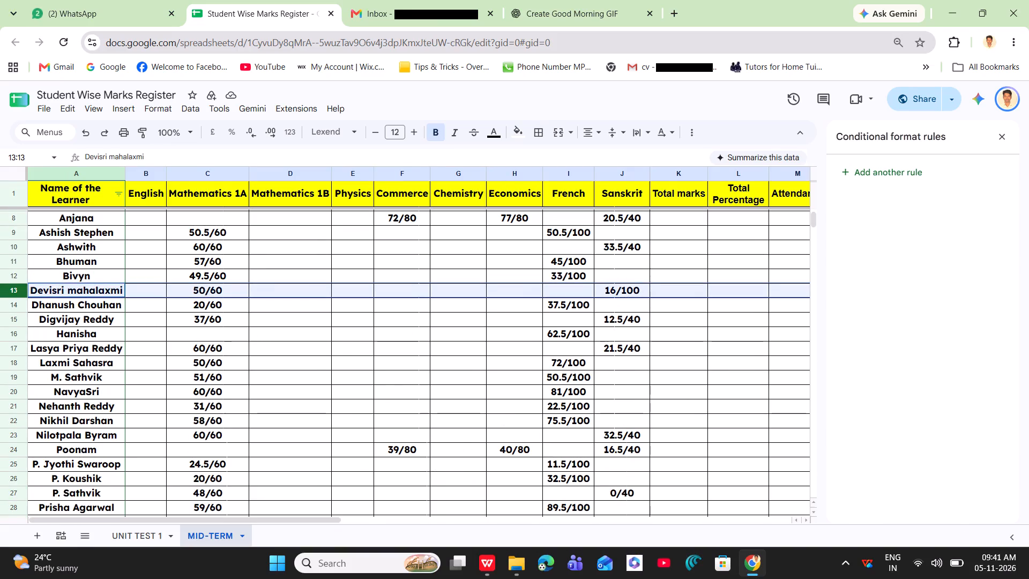
left_click(473, 291)
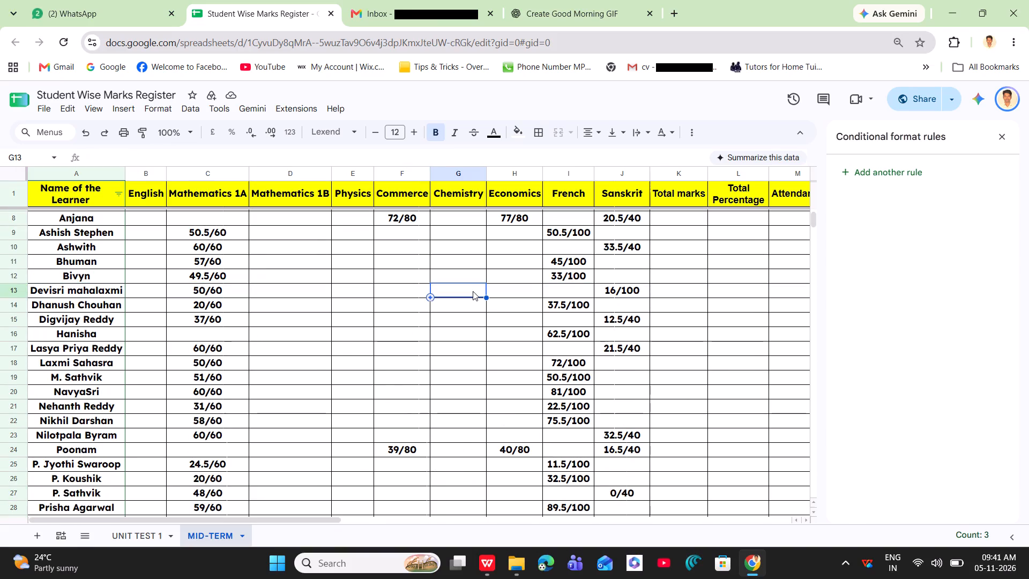
type("51")
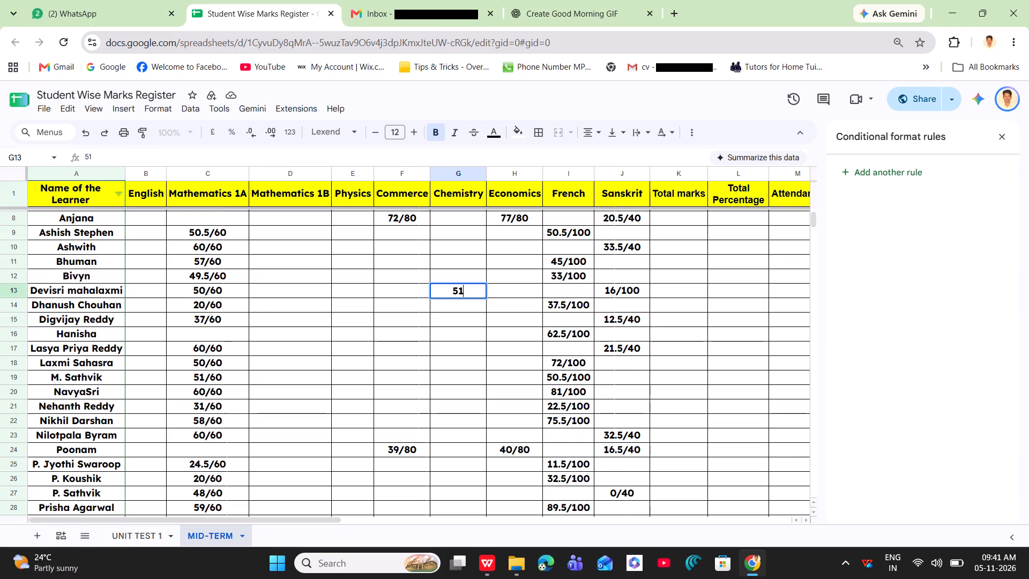
type("/60")
key("Return")
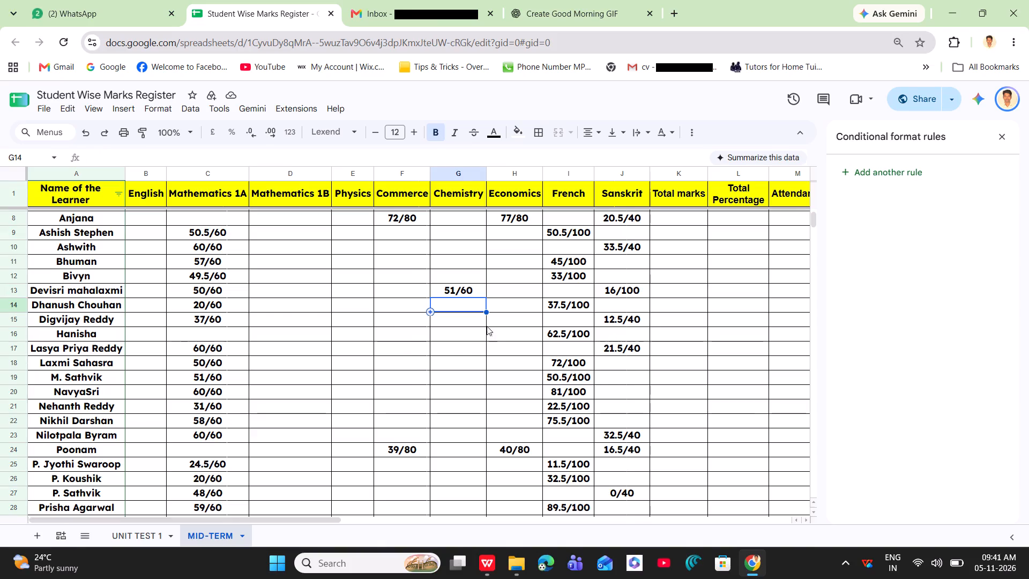
Enter 41/60 as the Chemistry mark for the learner in row 17.
left_click(459, 340)
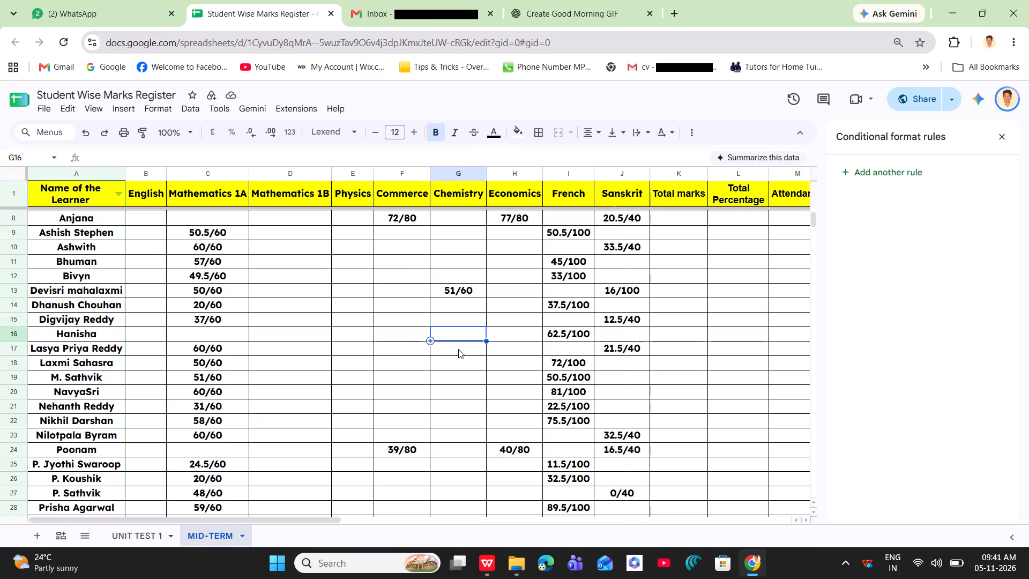
left_click(458, 349)
type("41")
key("slash")
type("60")
key("Return")
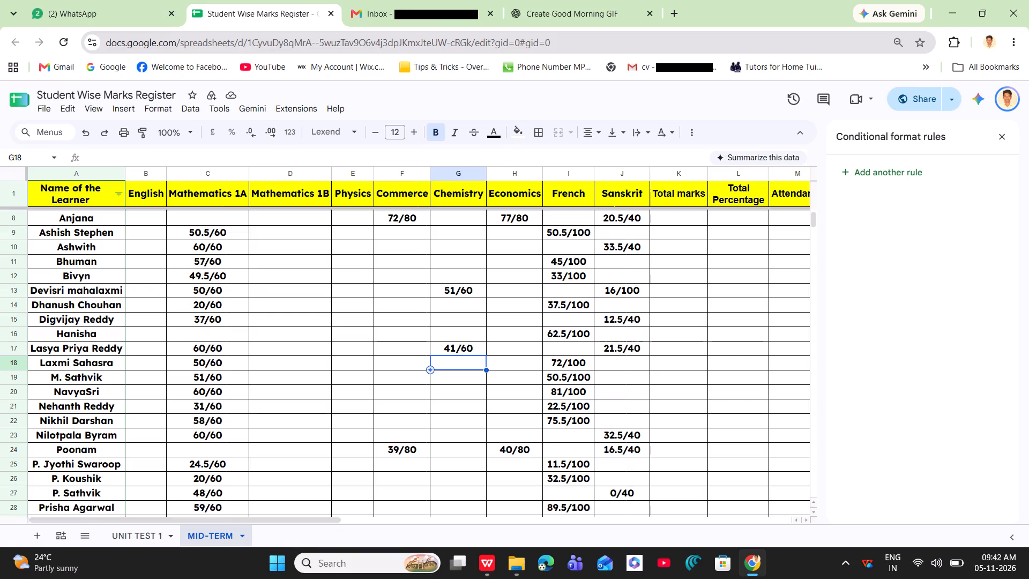
Enter 56/60 as the Chemistry mark for the learner in row 2.
scroll(464, 305, "up", 1)
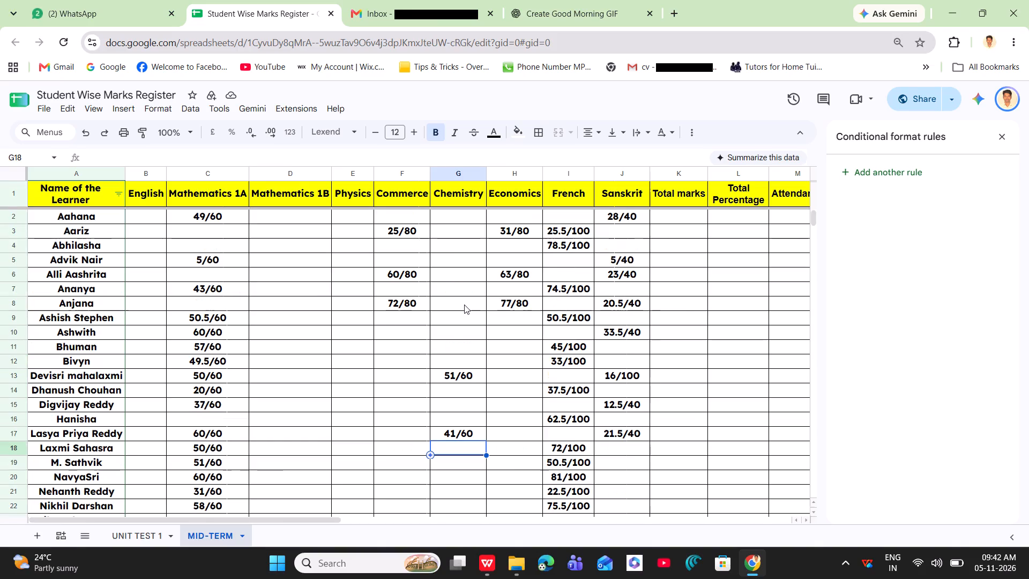
scroll(464, 305, "up", 4)
left_click(452, 219)
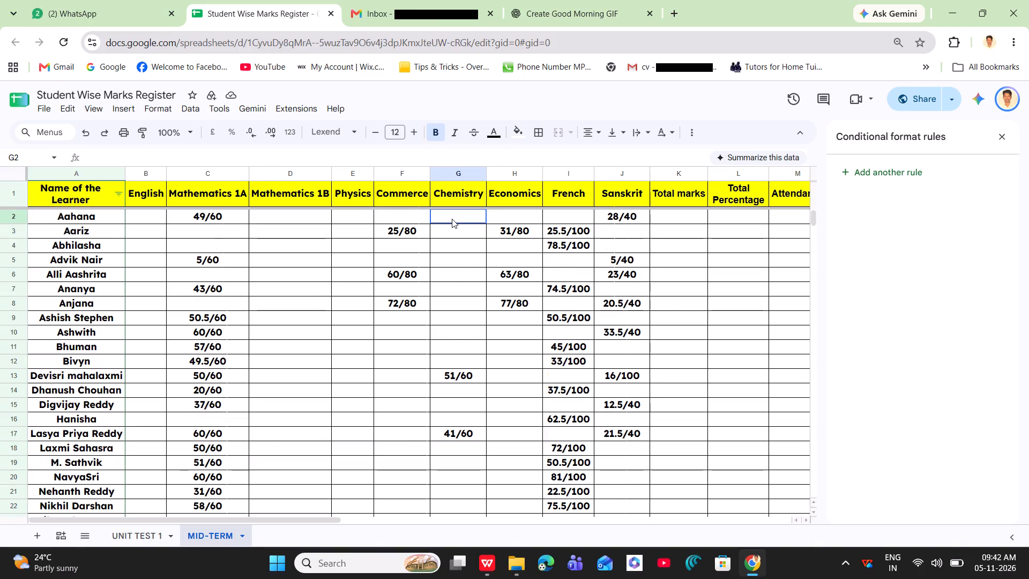
type("56")
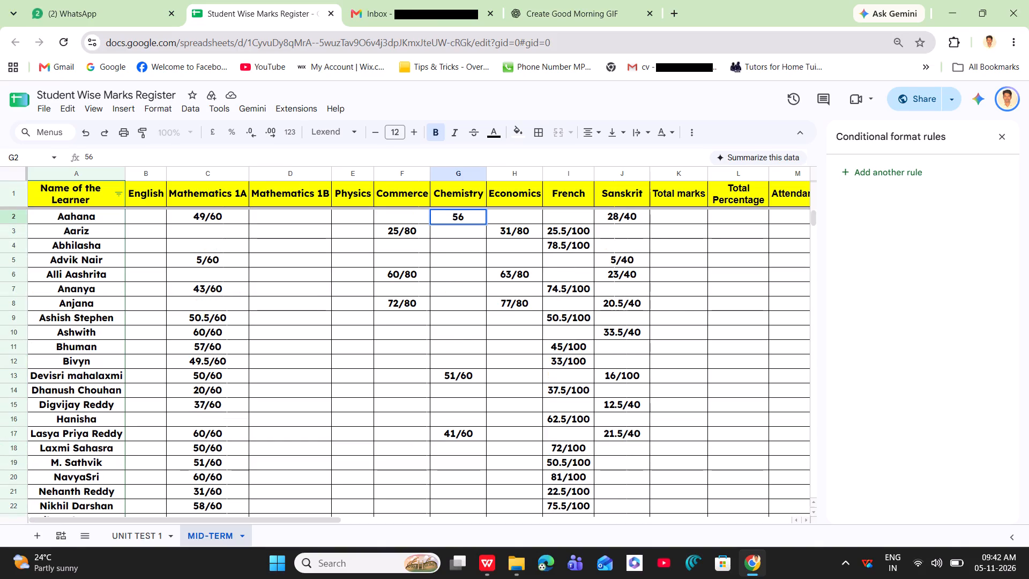
type("/60")
key("Return")
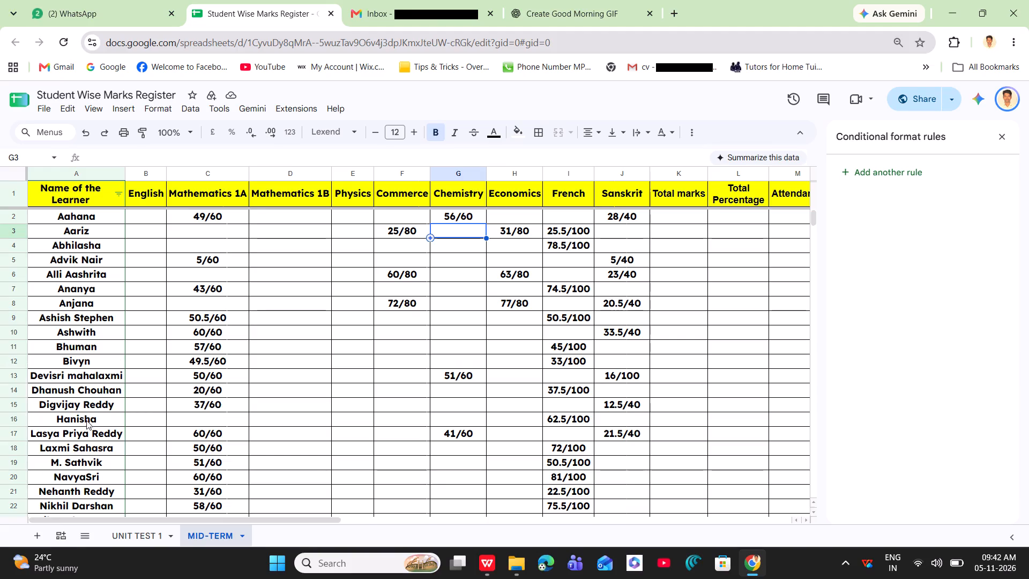
Enter 37/60 as the Chemistry mark for the learner in row 26.
left_click(72, 460)
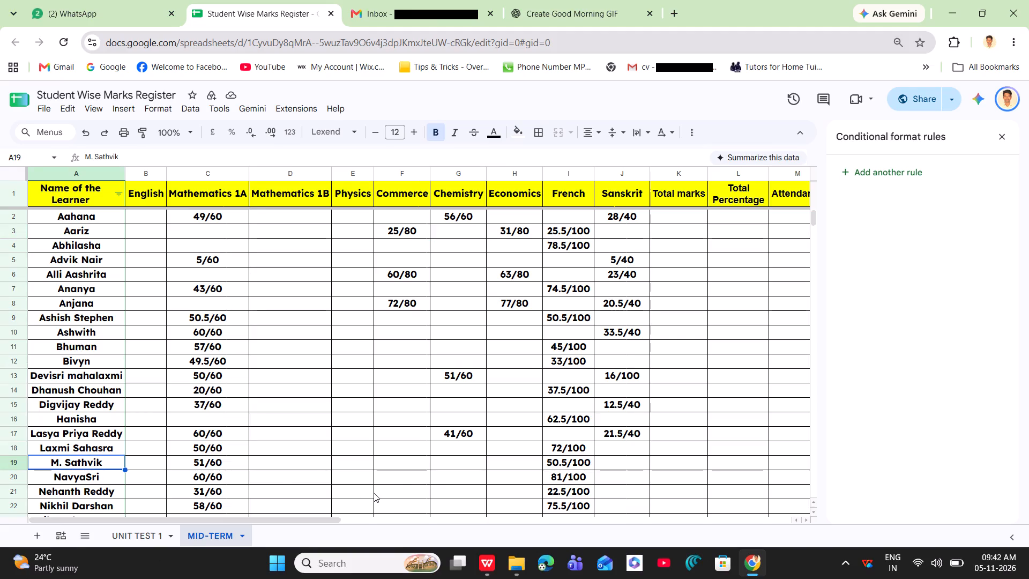
left_click(455, 464)
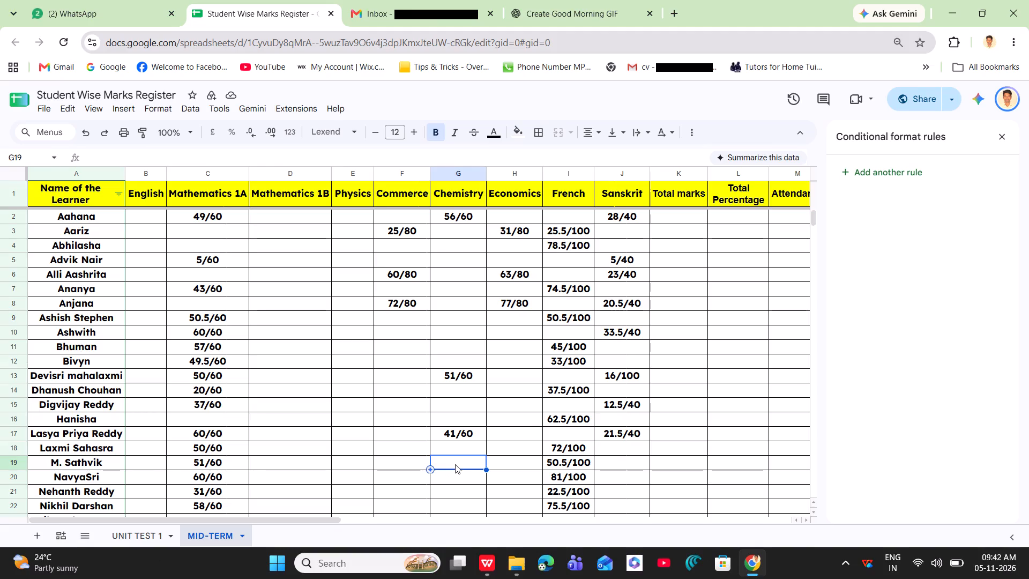
scroll(91, 436, "down", 3)
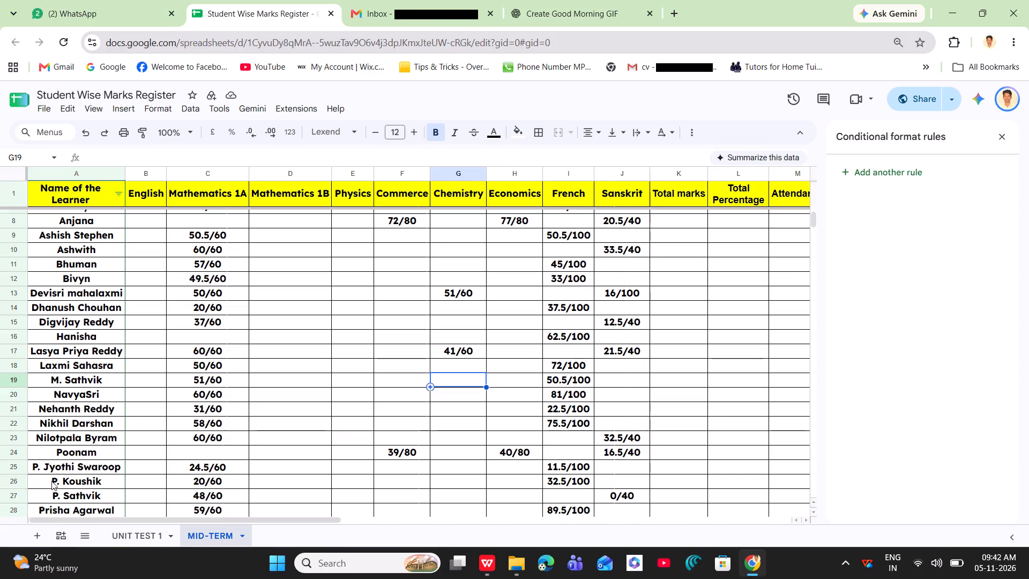
left_click(9, 480)
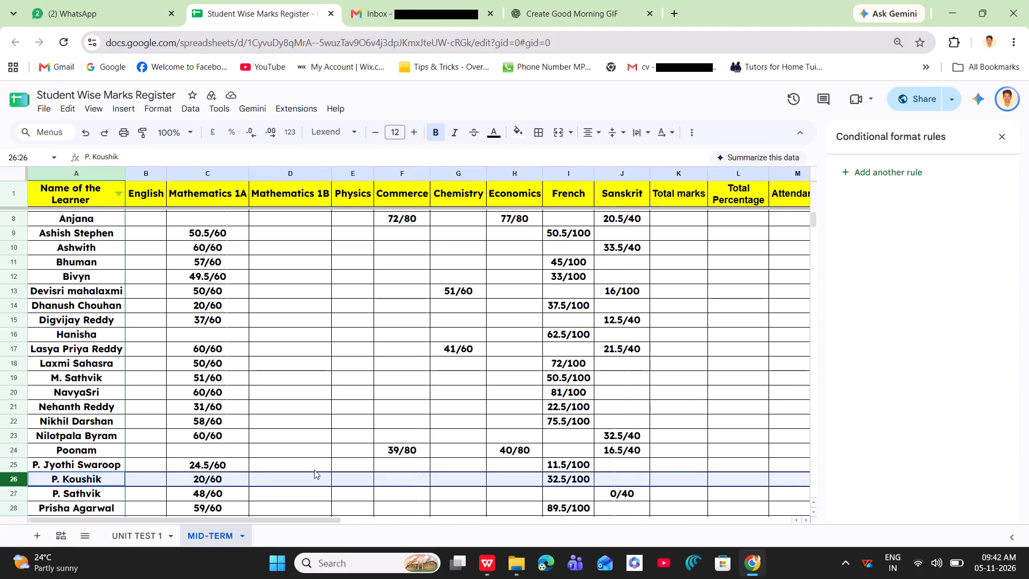
left_click(459, 485)
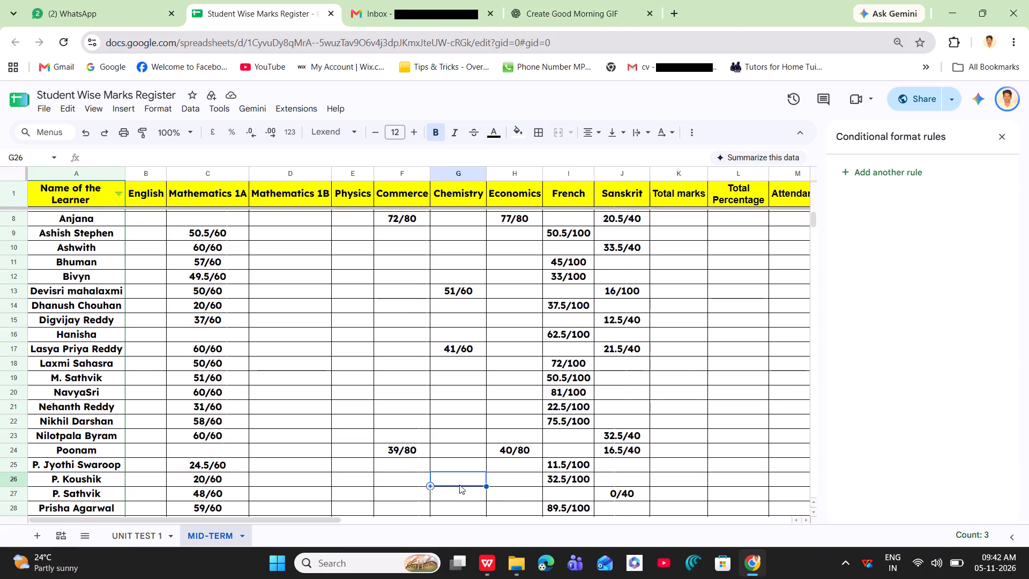
type("37/6")
key("0")
key("Return")
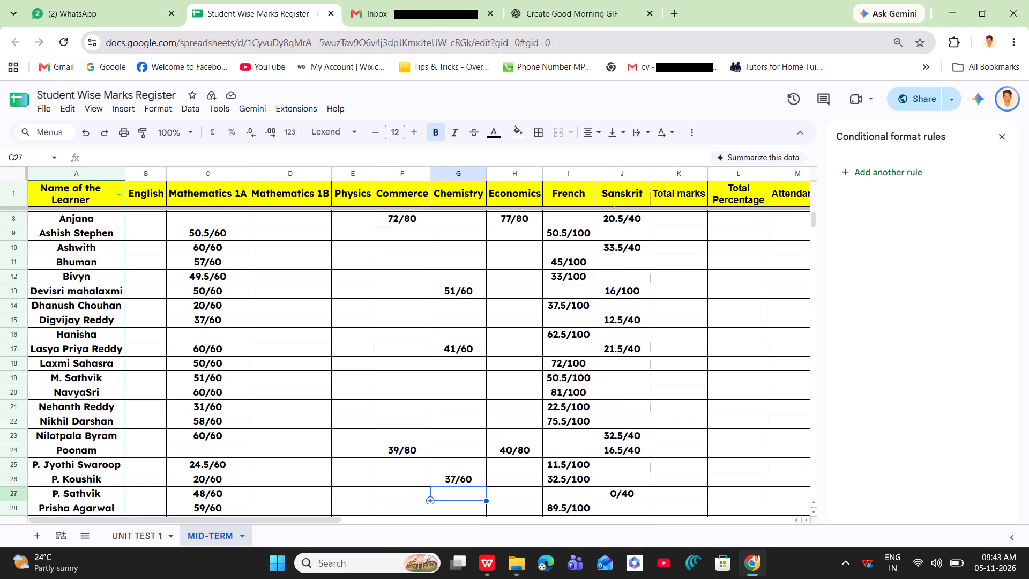
Enter 55/60 as the Chemistry mark for the learner in row 22.
left_click(13, 421)
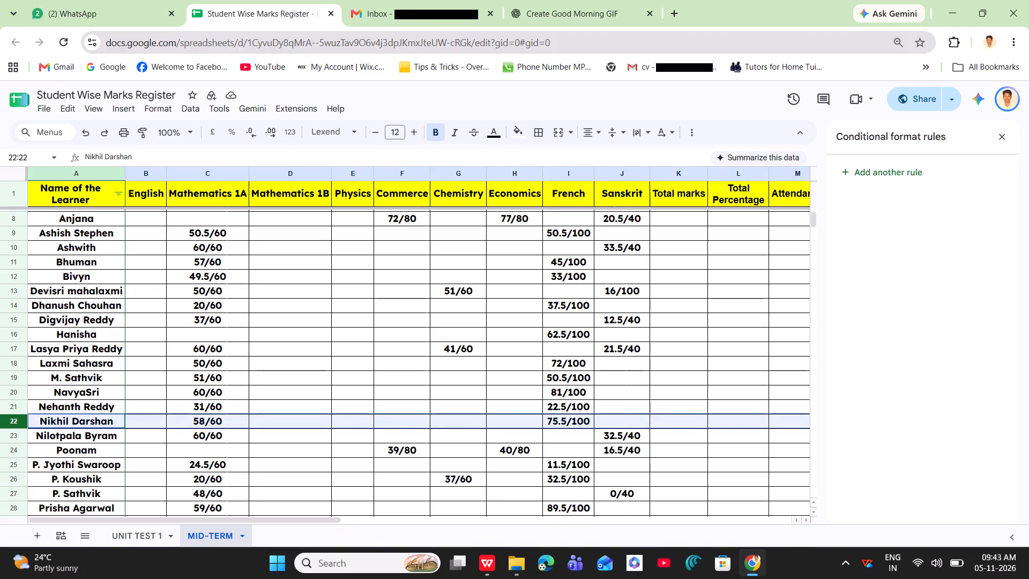
left_click(461, 426)
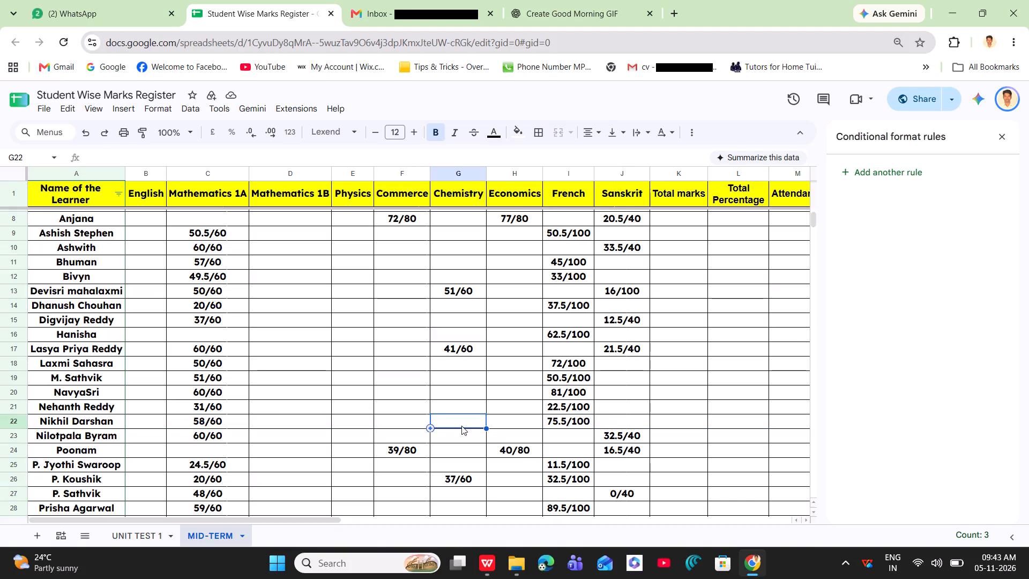
type("55")
key("slash")
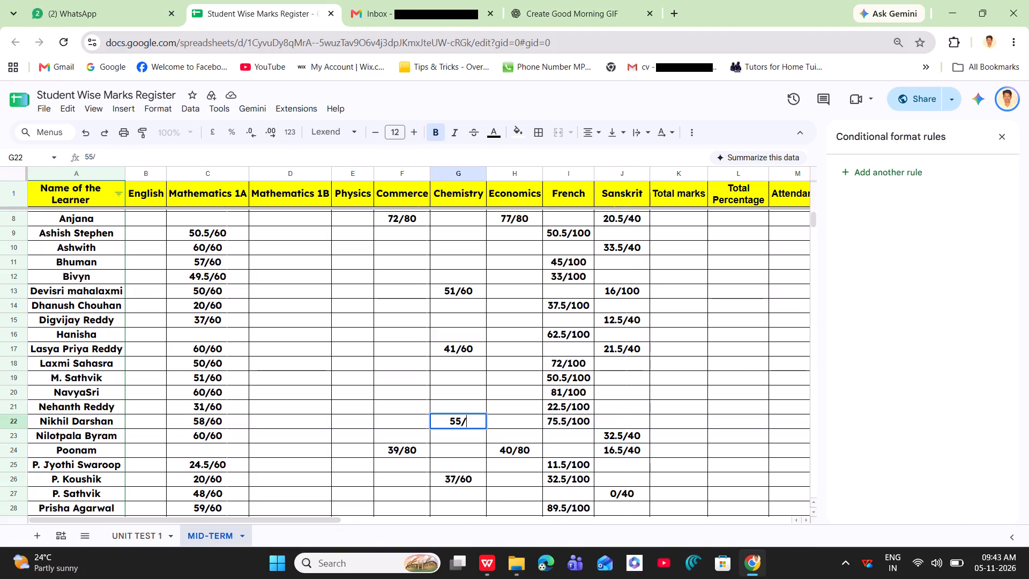
type("62")
key("BackSpace")
key("0")
key("Return")
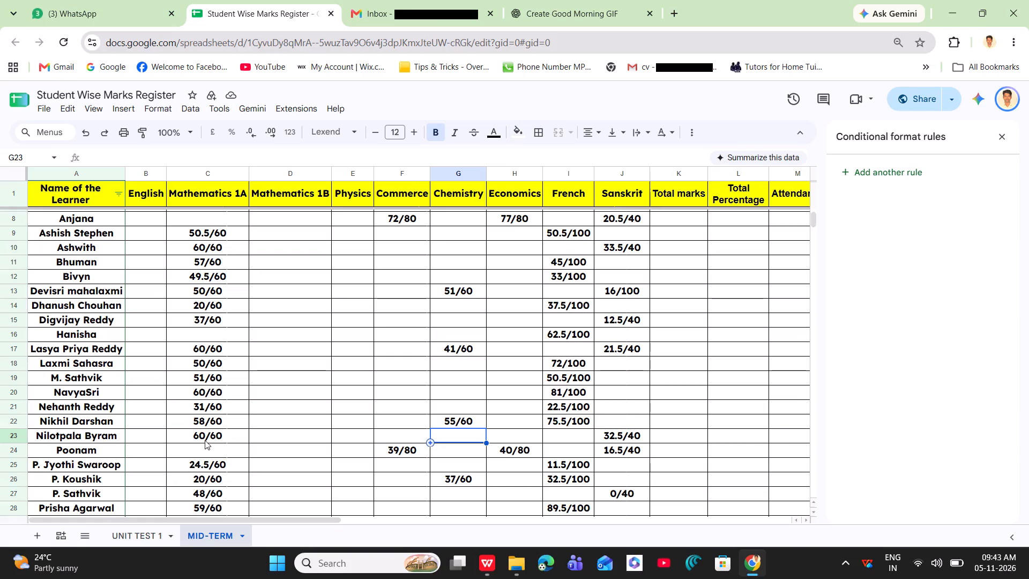
Enter 59/60 as the Chemistry mark for the learner in row 37.
scroll(73, 335, "up", 3)
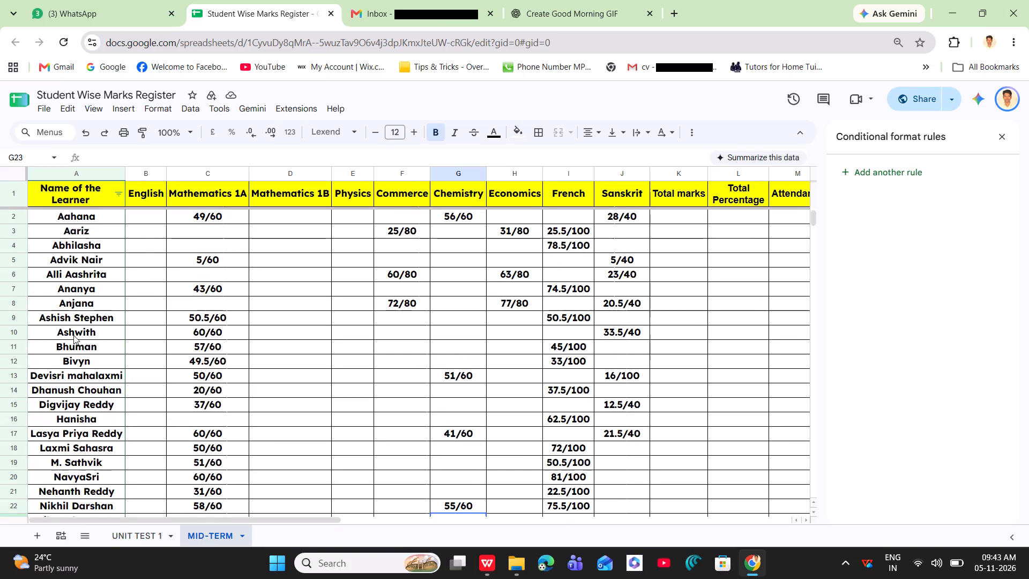
scroll(73, 335, "up", 2)
scroll(74, 353, "down", 1)
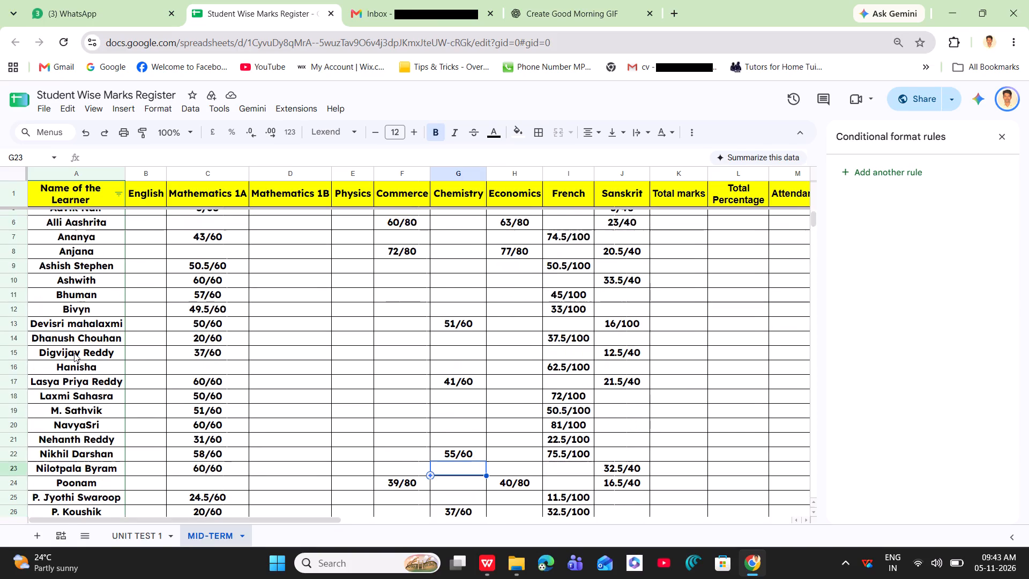
scroll(74, 353, "down", 1)
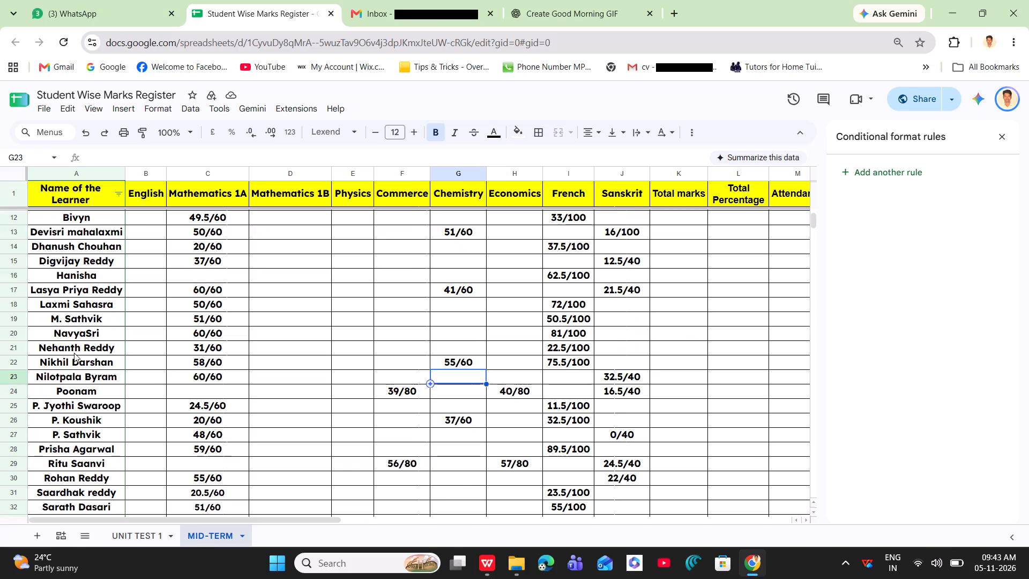
scroll(74, 353, "down", 1)
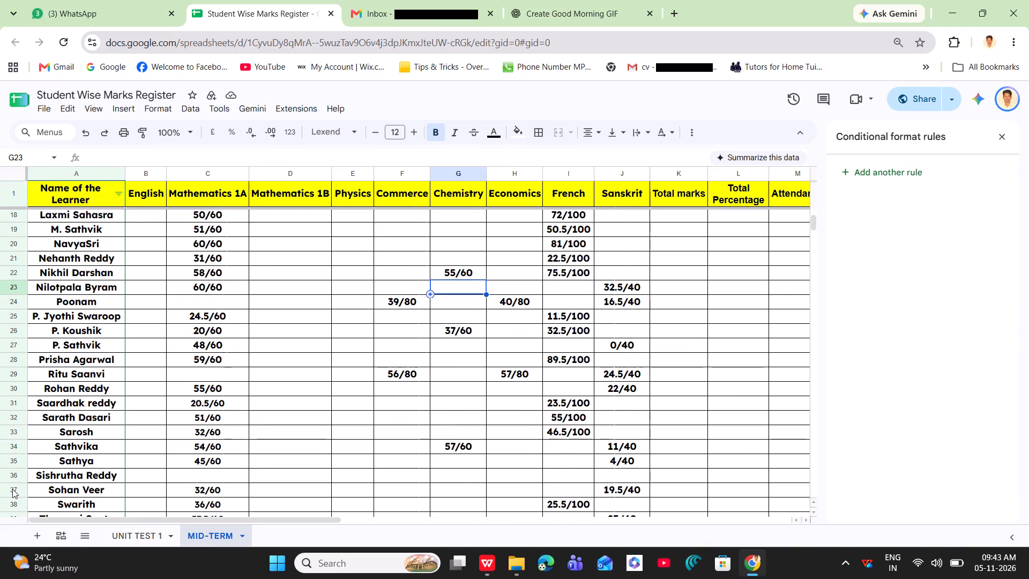
left_click(12, 489)
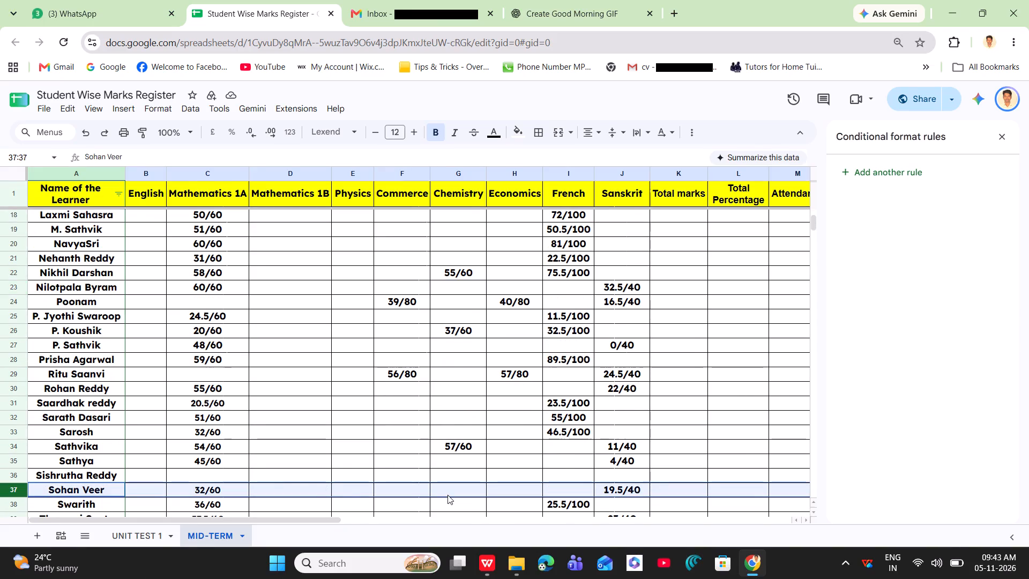
left_click(458, 493)
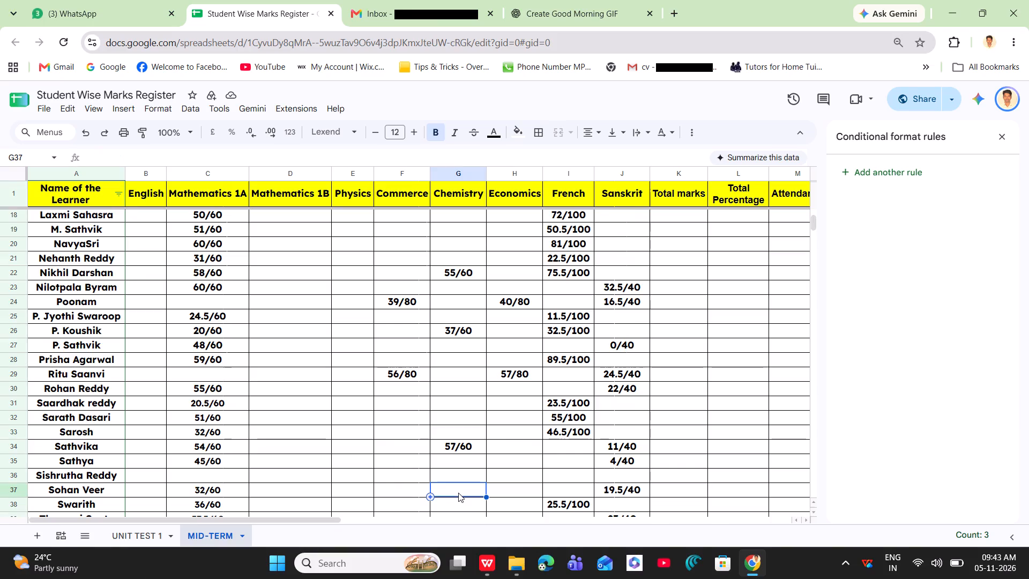
type("59/60")
key("Return")
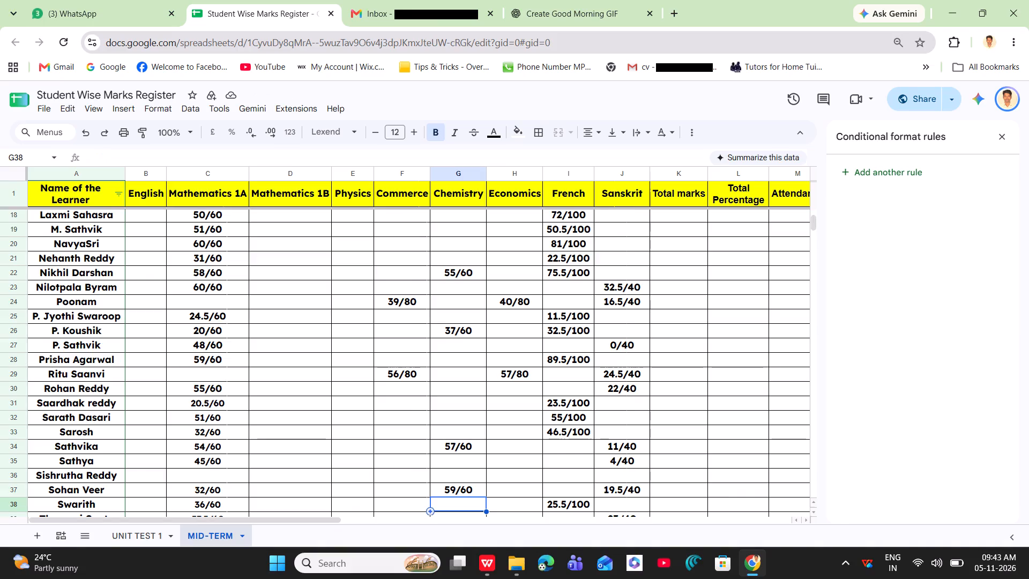
Enter 40/60 as the Chemistry mark for the learner in row 35.
left_click(6, 461)
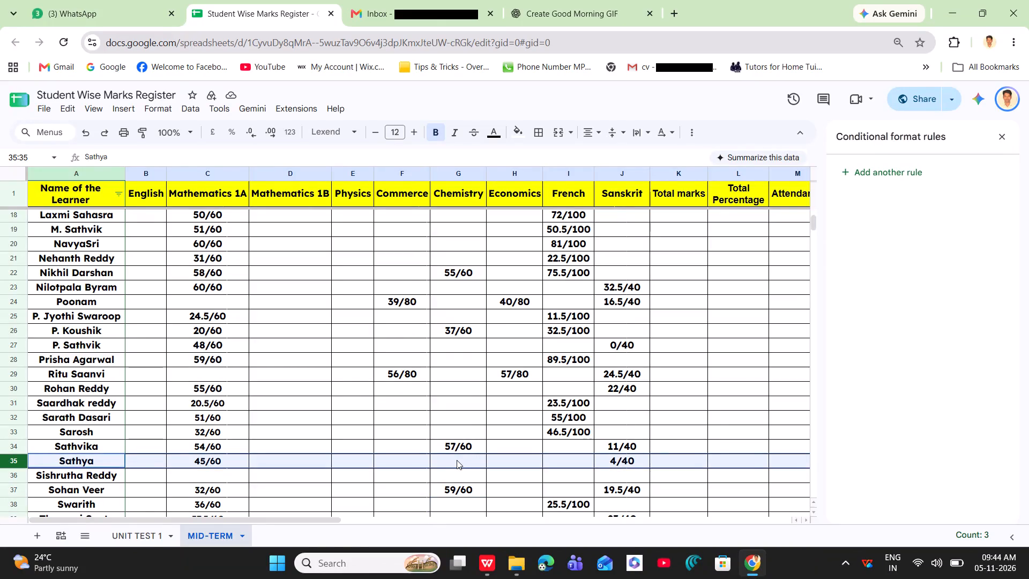
left_click(457, 460)
type("40")
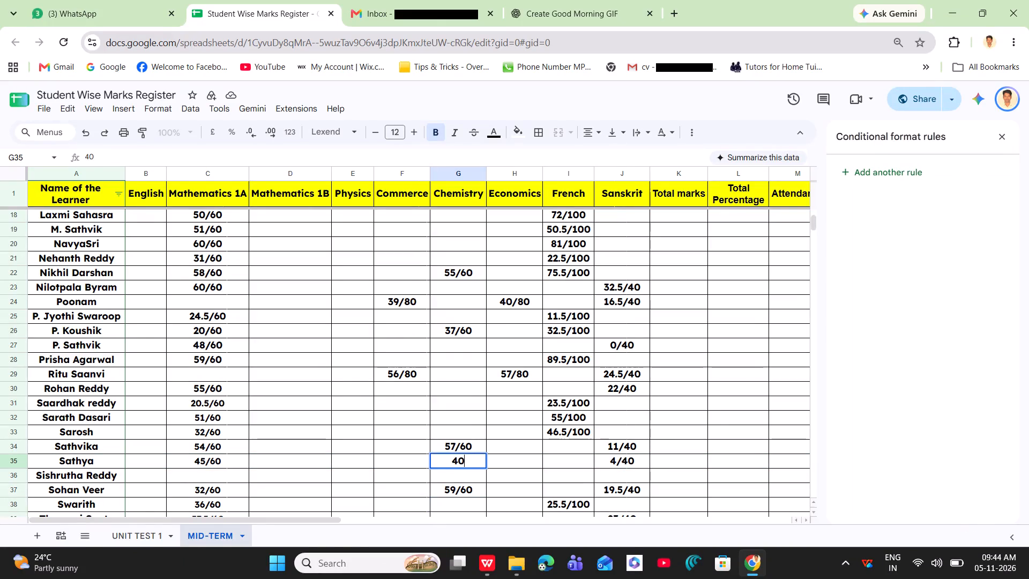
type("/60")
key("Return")
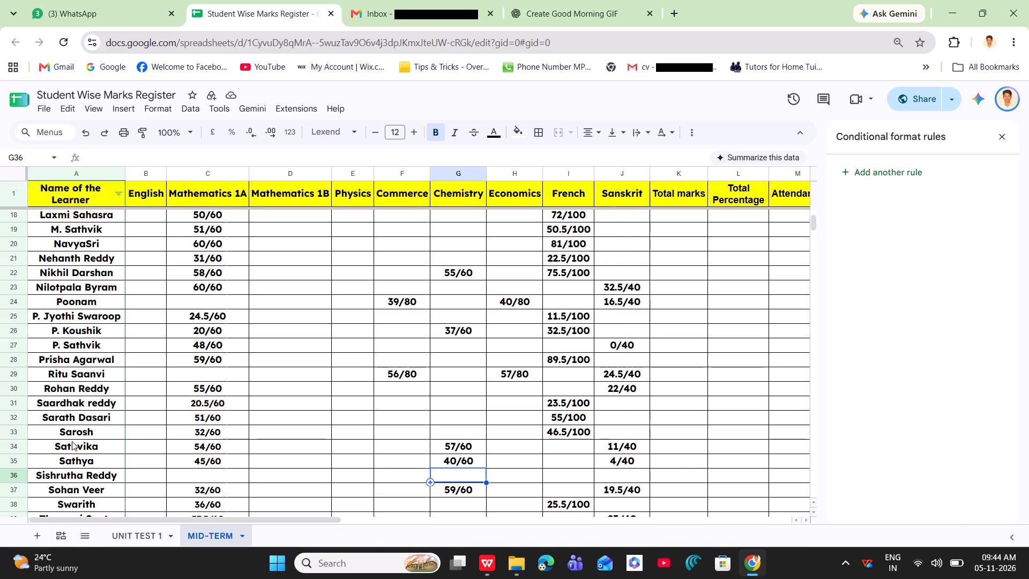
Enter 60/60 as the Chemistry mark for the learner in row 11.
scroll(72, 441, "down", 1)
scroll(72, 441, "up", 4)
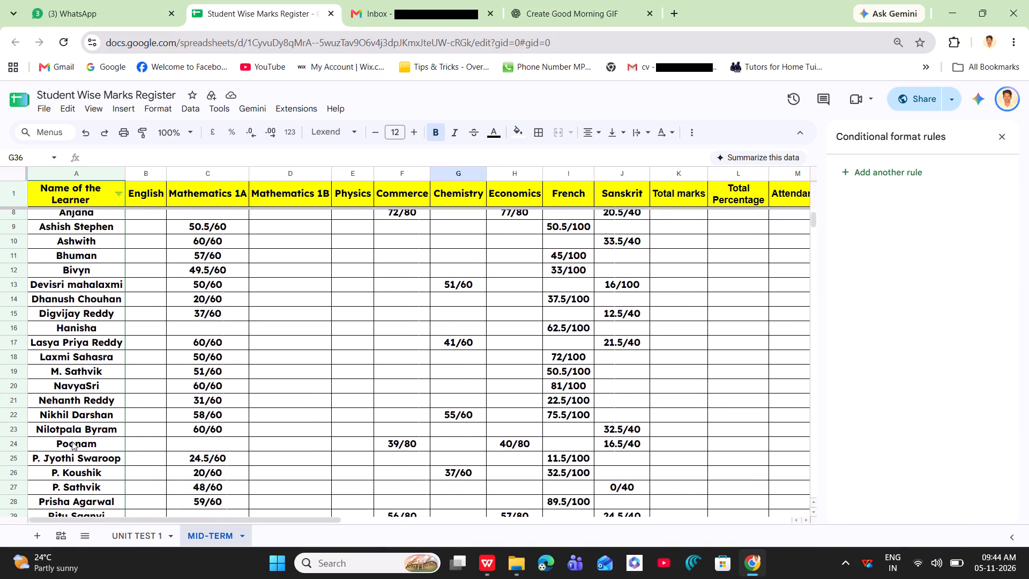
left_click(12, 257)
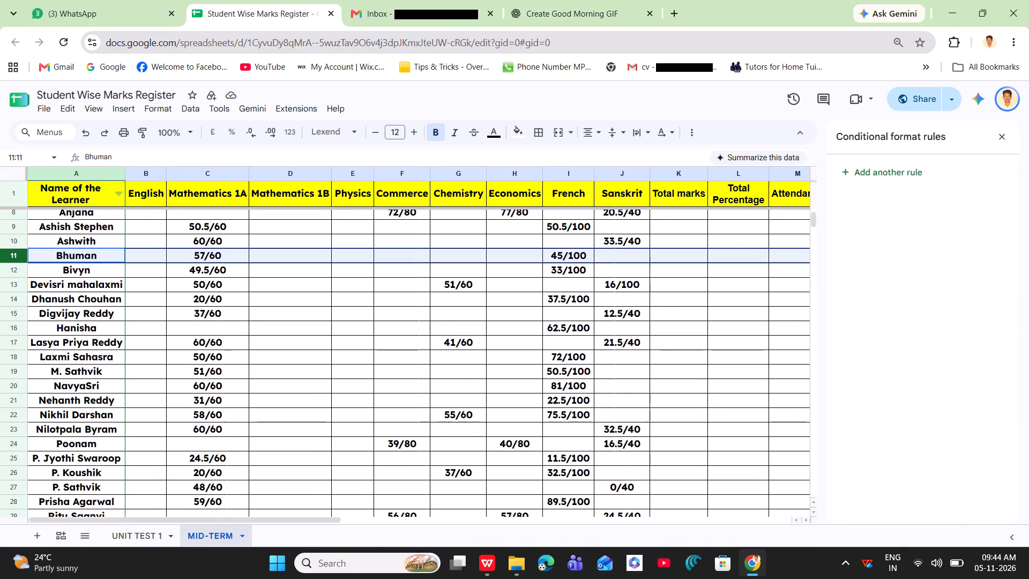
left_click(451, 262)
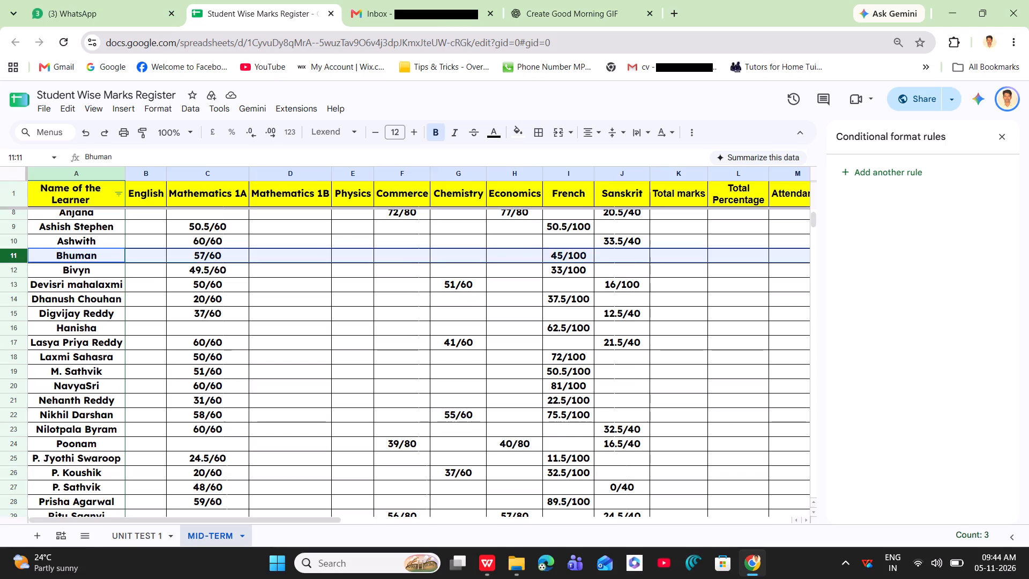
left_click(457, 259)
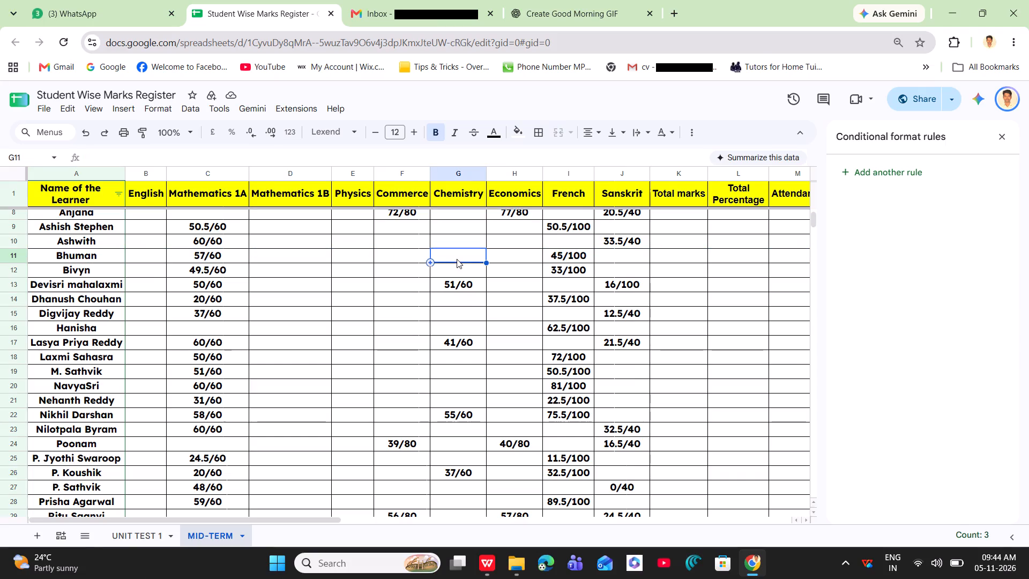
type("60")
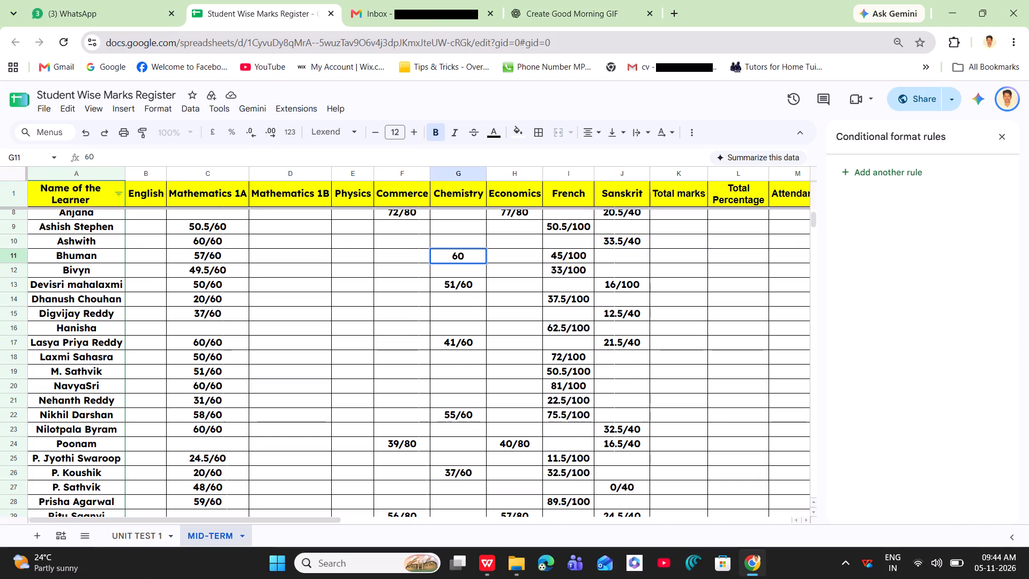
key("slash")
type("60")
key("Return")
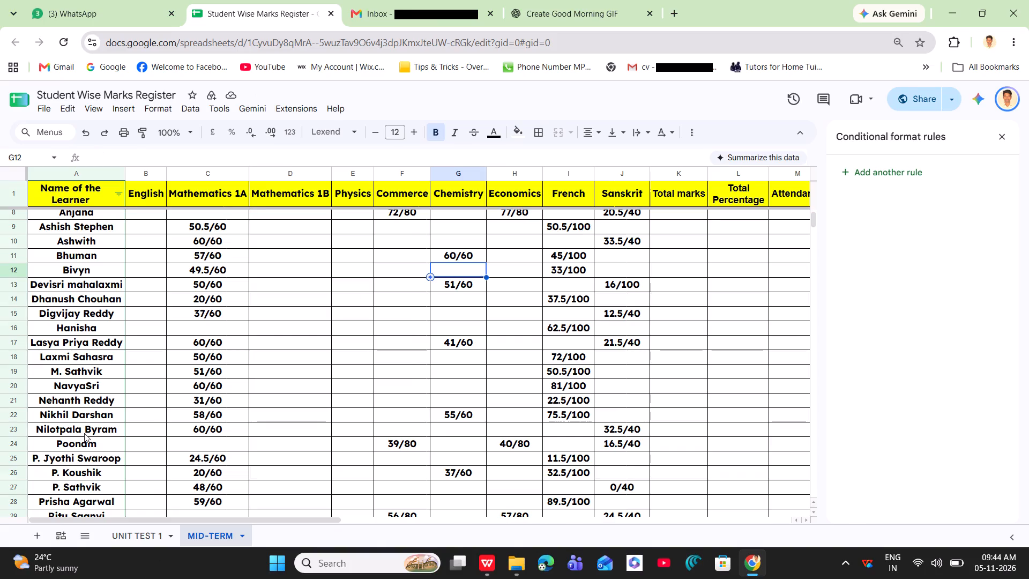
Enter 48/60 as the Chemistry mark for the learner in row 39.
scroll(84, 433, "down", 3)
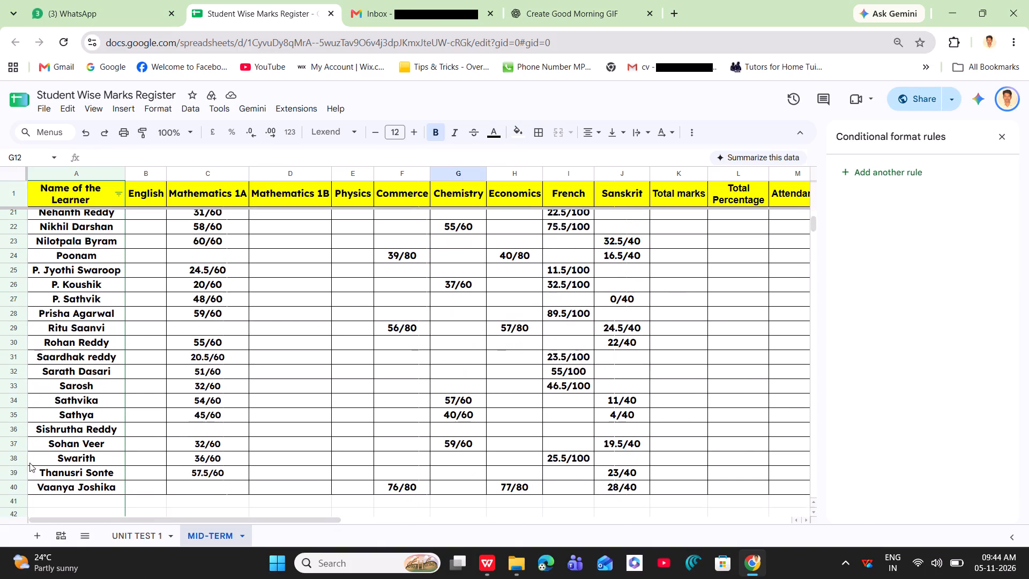
left_click(13, 472)
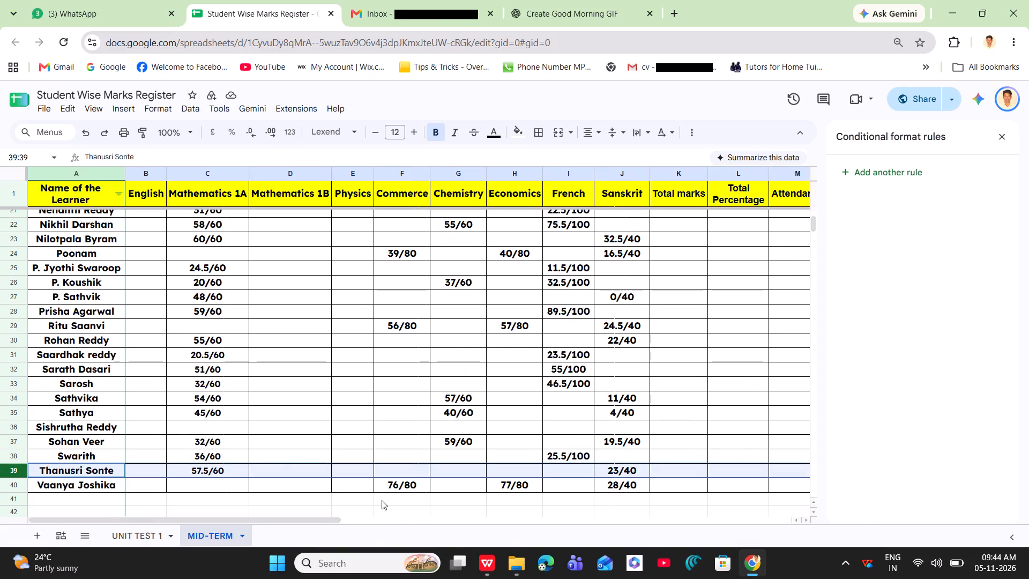
left_click(448, 472)
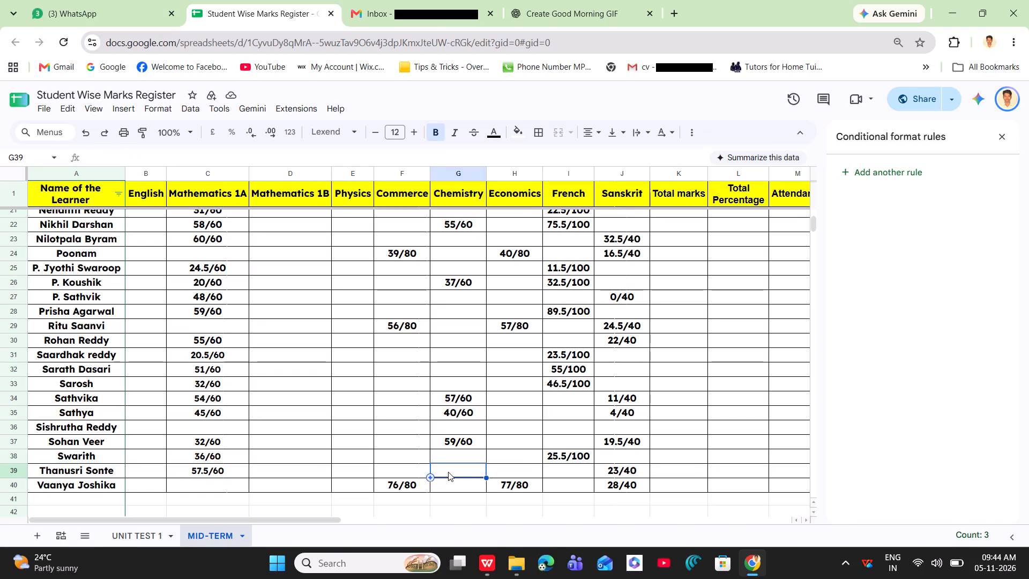
type("48")
key("slash")
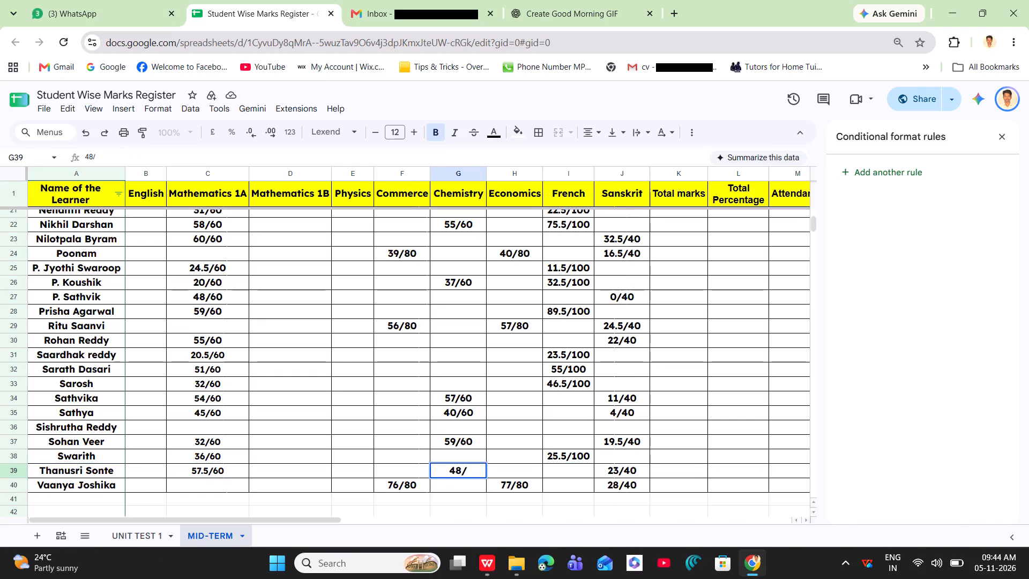
type("60")
key("Return")
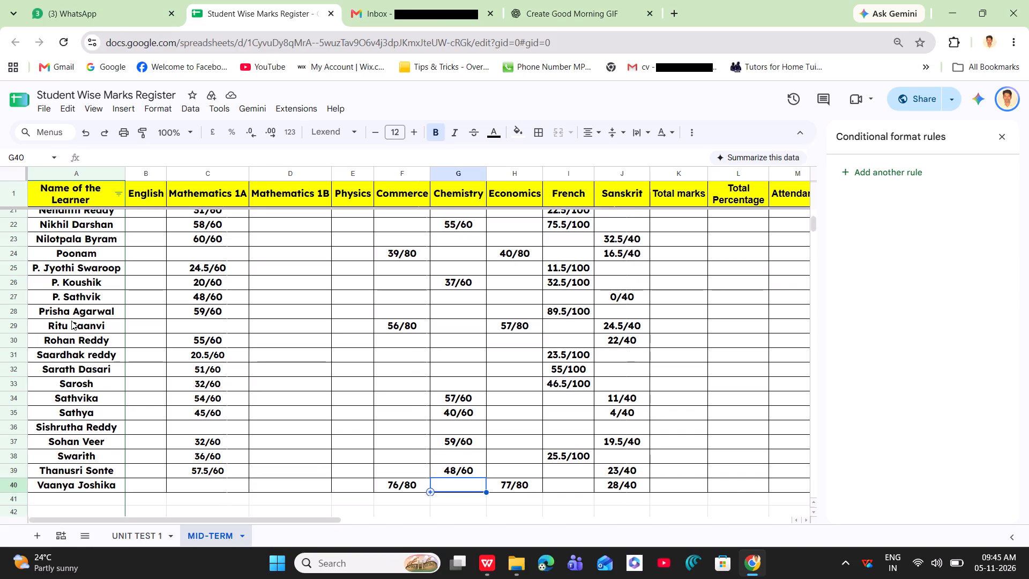
Enter 48/60 as the Chemistry mark for the learner in row 33.
scroll(71, 321, "up", 2)
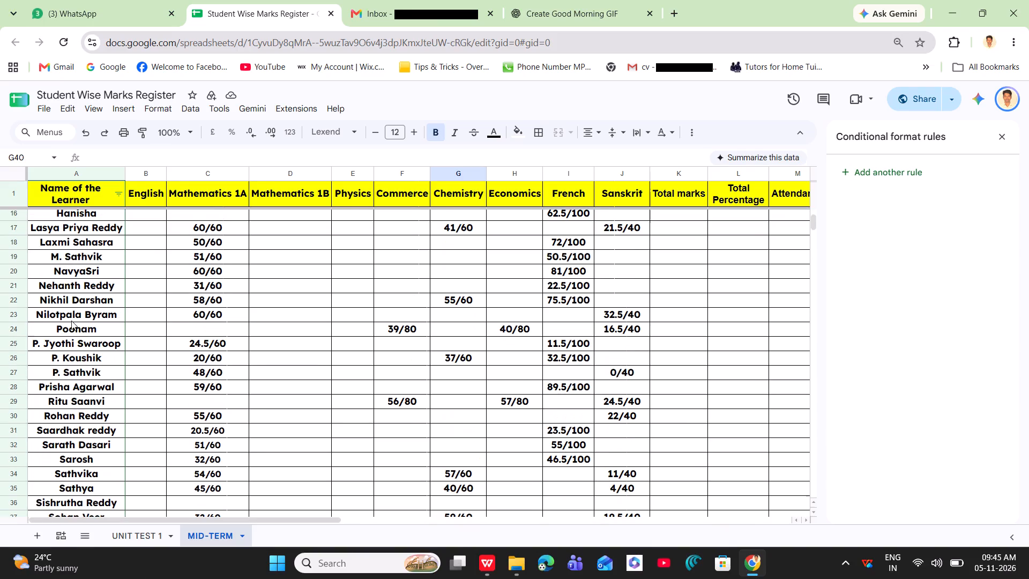
scroll(71, 321, "up", 1)
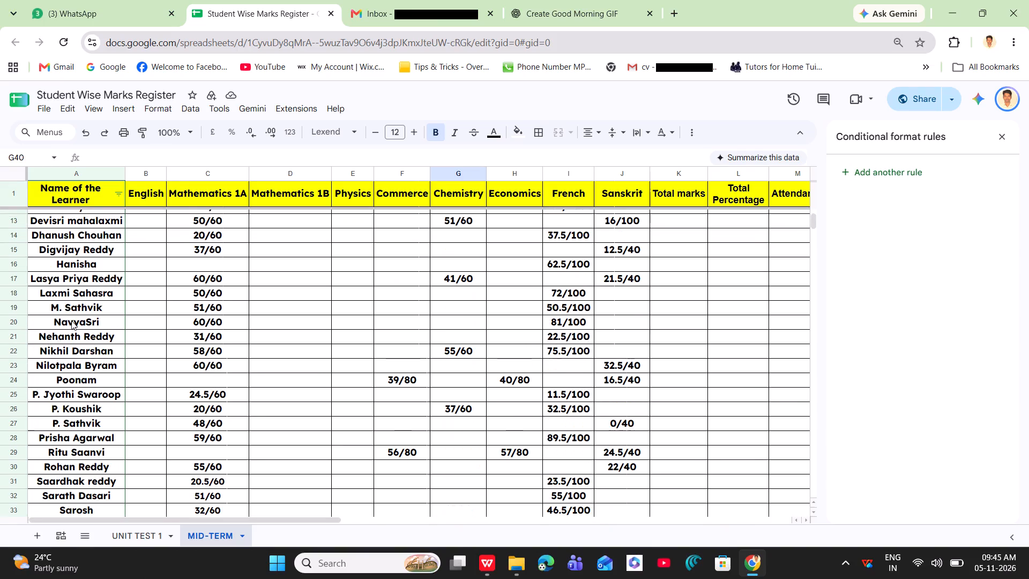
scroll(71, 321, "up", 2)
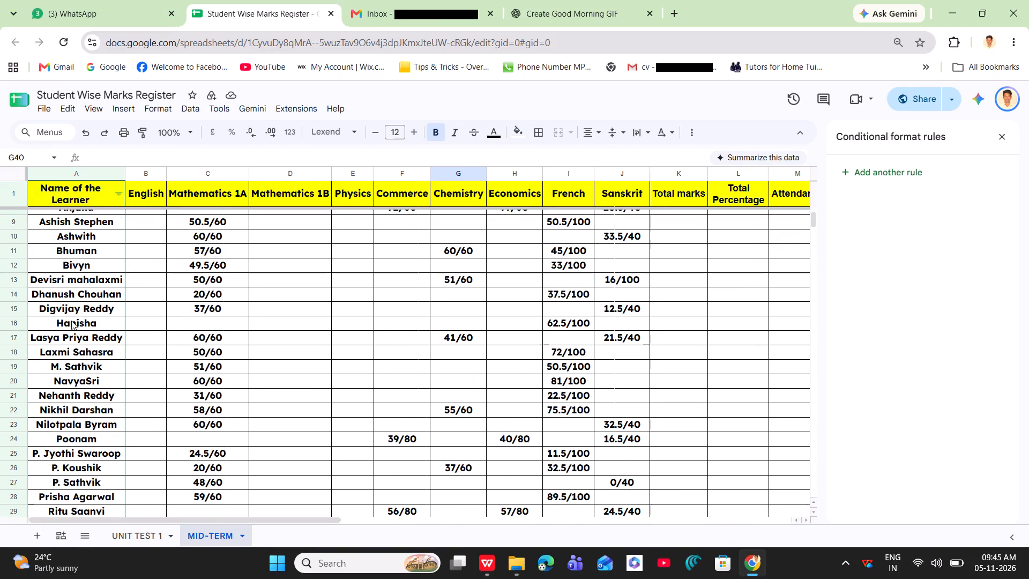
scroll(71, 321, "up", 2)
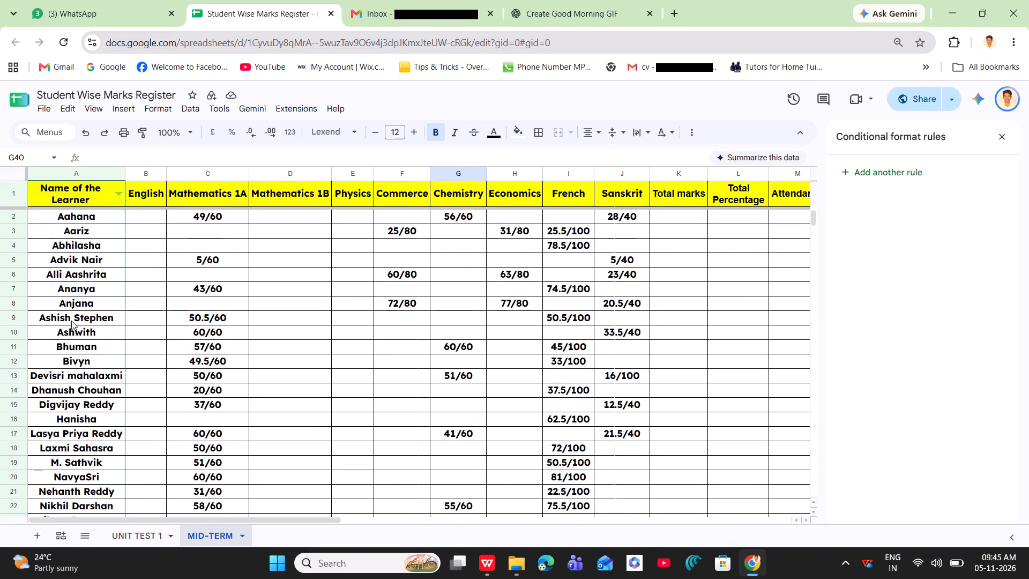
scroll(71, 321, "down", 1)
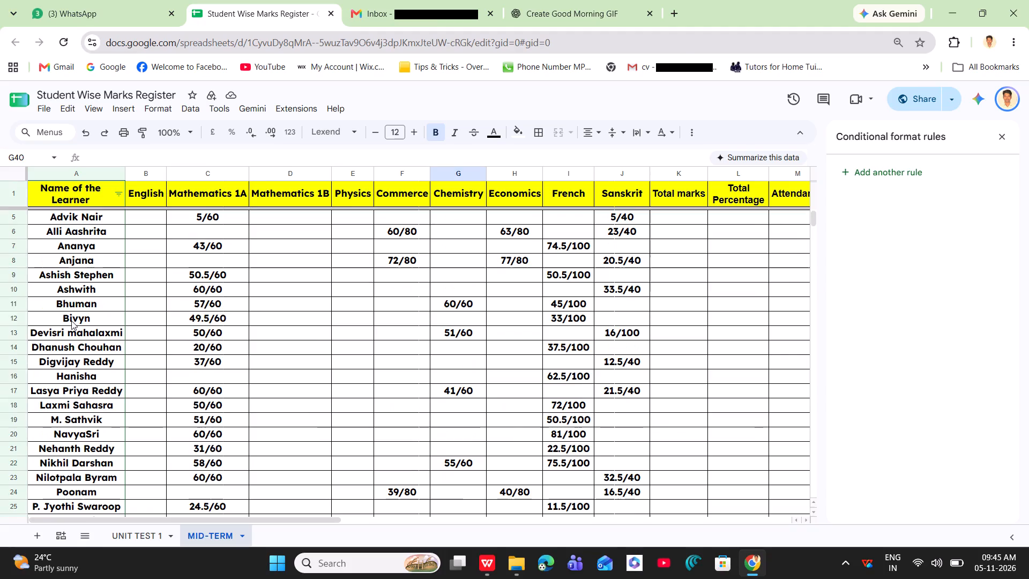
scroll(71, 321, "down", 2)
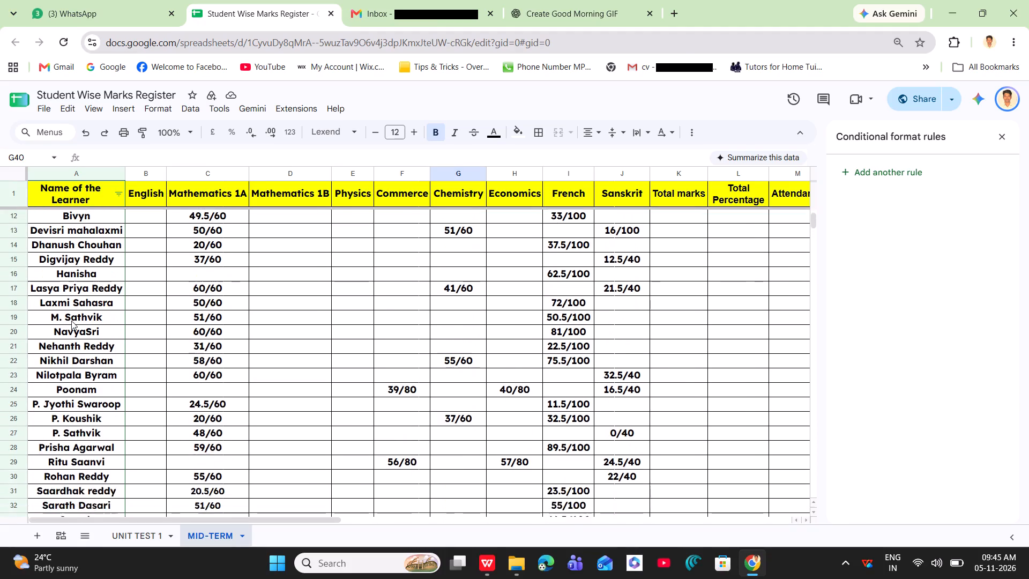
scroll(71, 321, "down", 2)
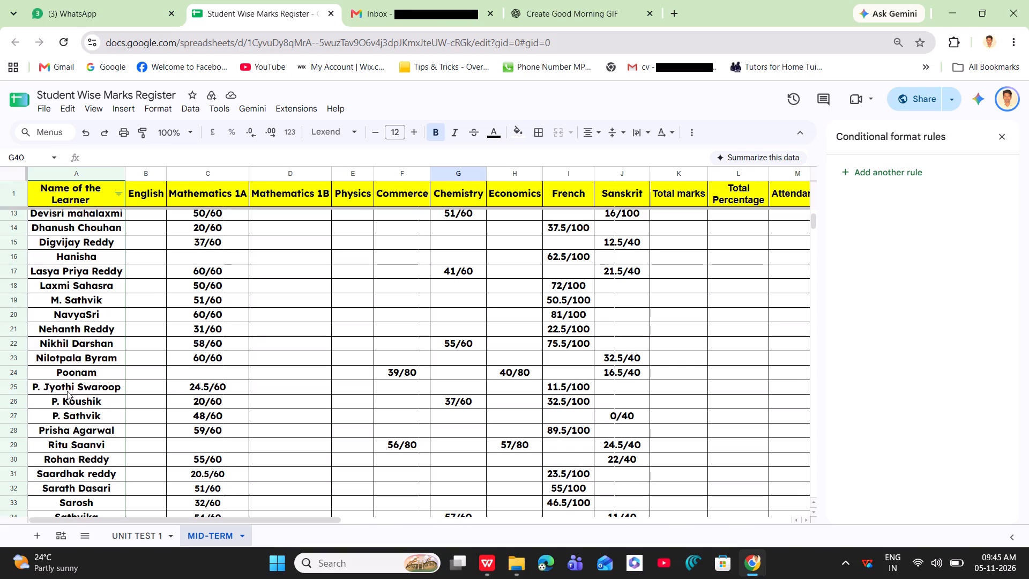
left_click(11, 499)
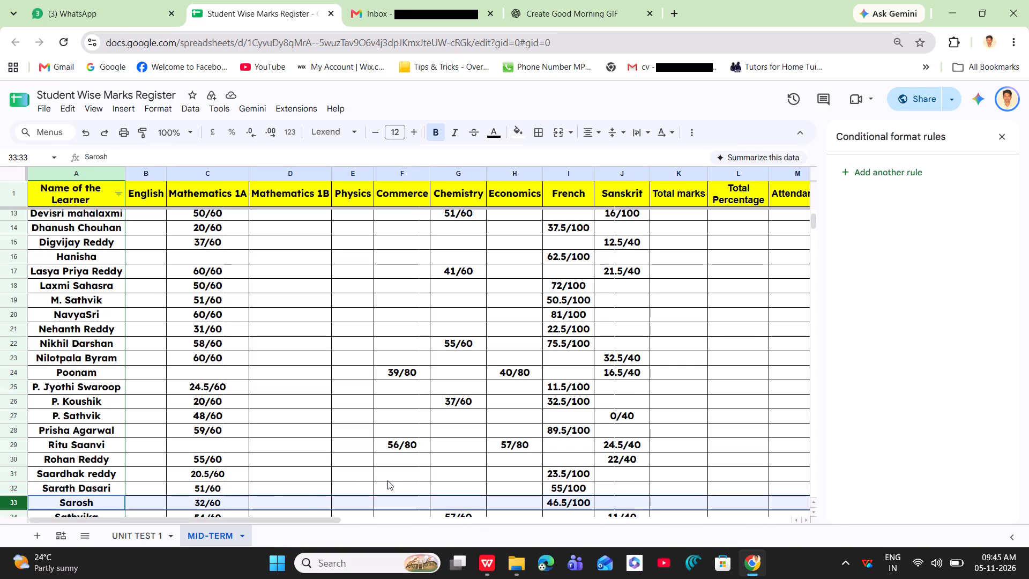
left_click(463, 504)
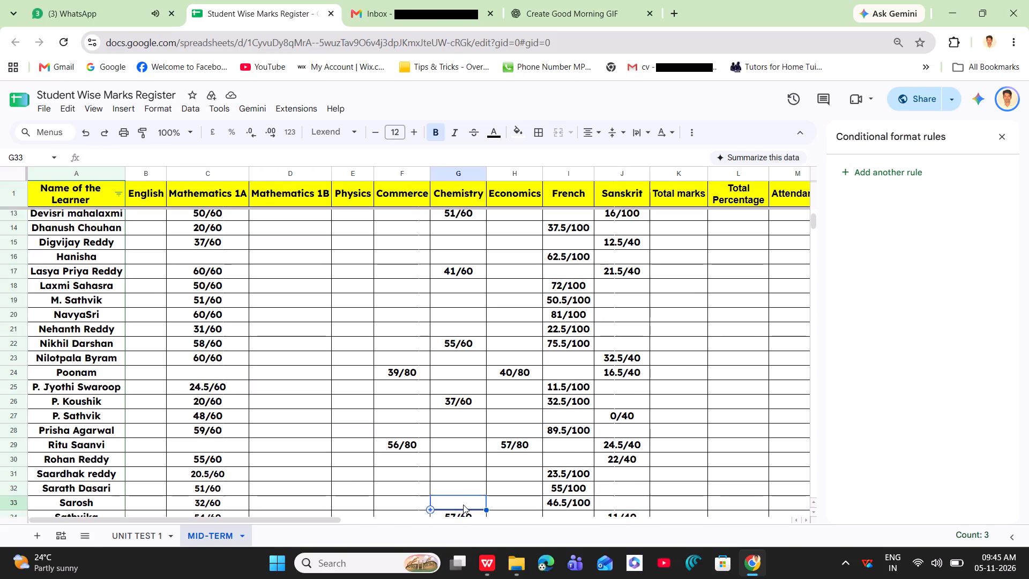
type("48")
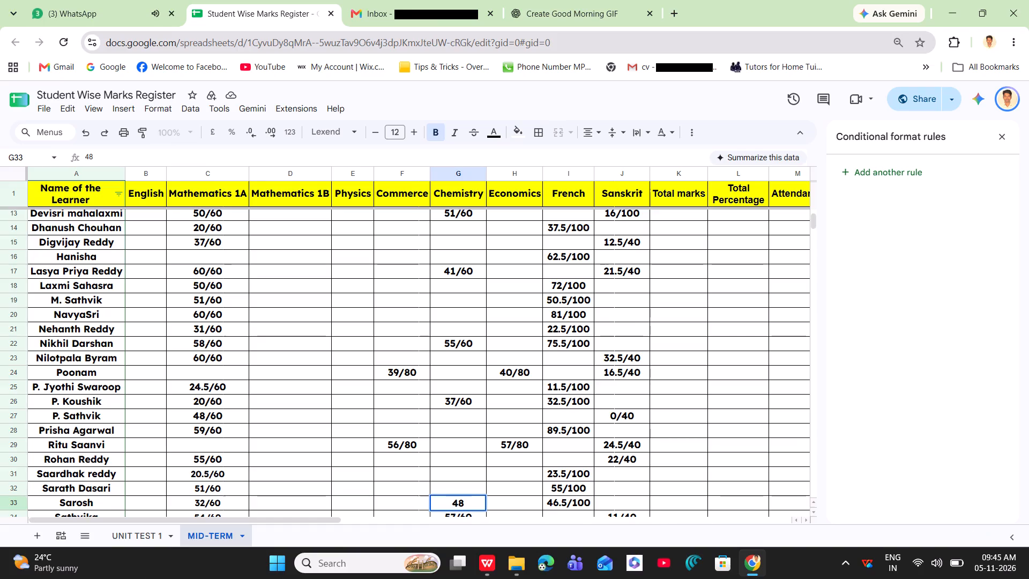
key("slash")
type("60")
key("Return")
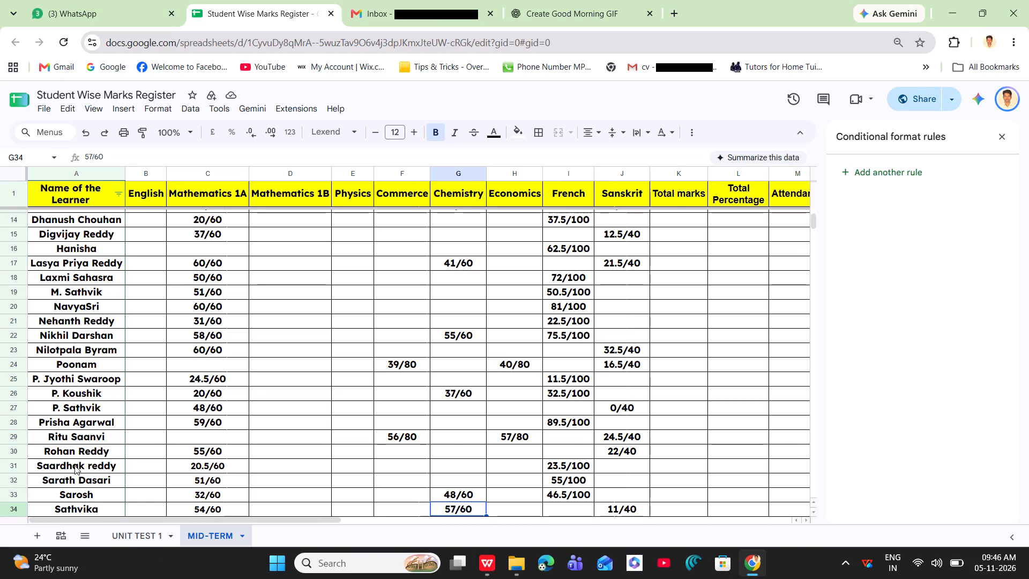
Enter 40/60 as the Chemistry mark for the learner in row 21.
left_click(9, 321)
left_click(456, 329)
left_click(456, 320)
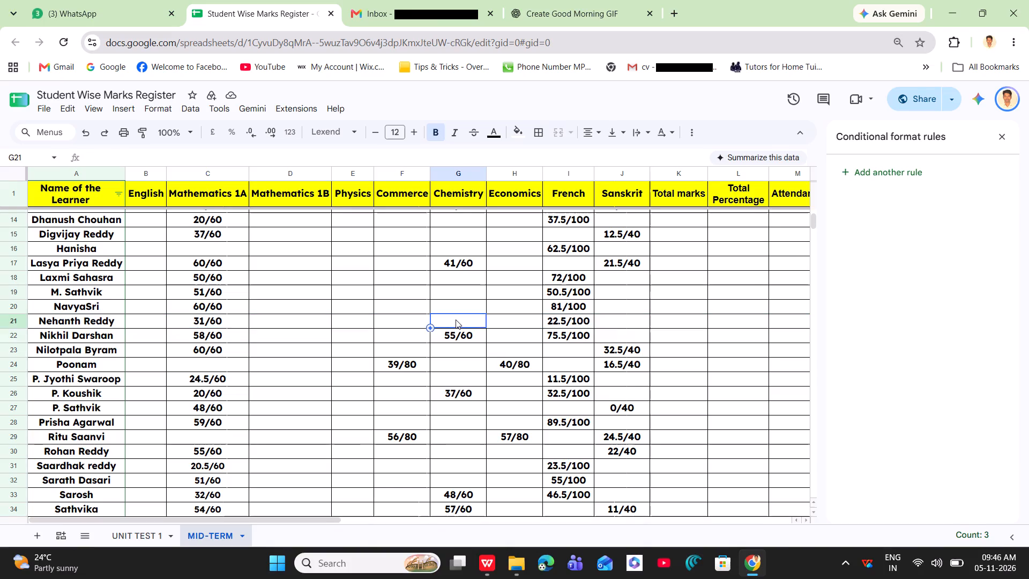
type("40")
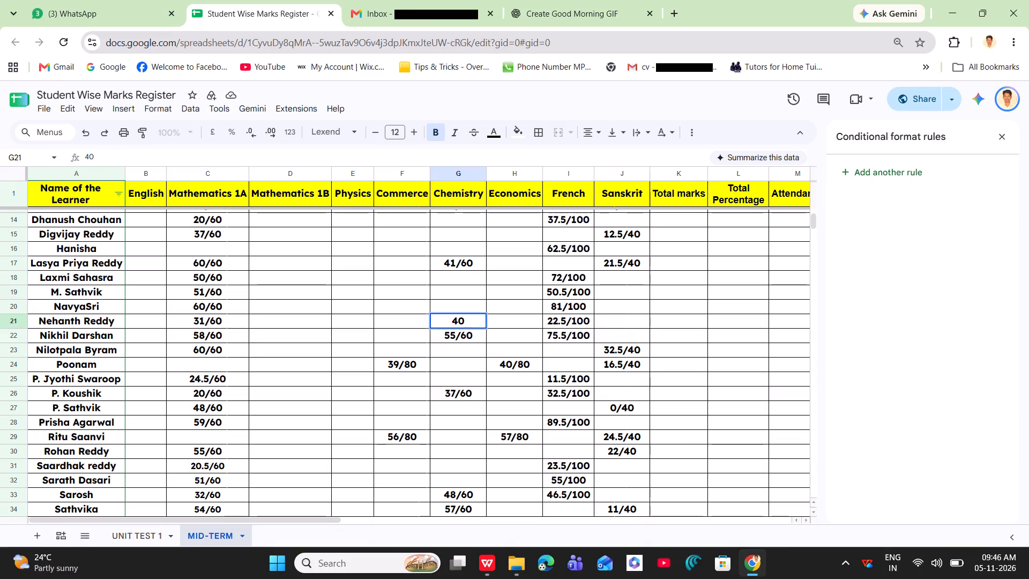
key("slash")
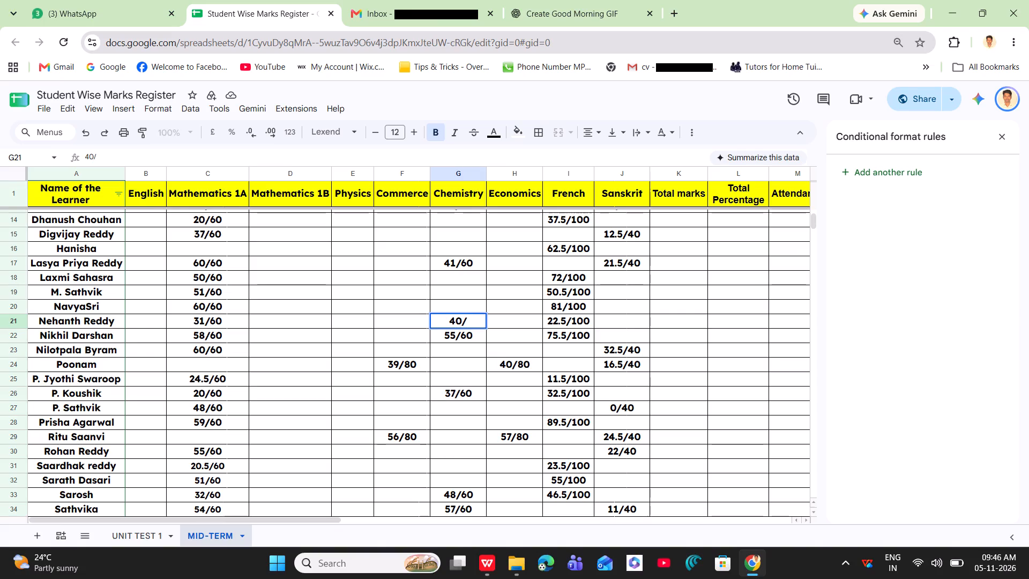
type("60")
key("Return")
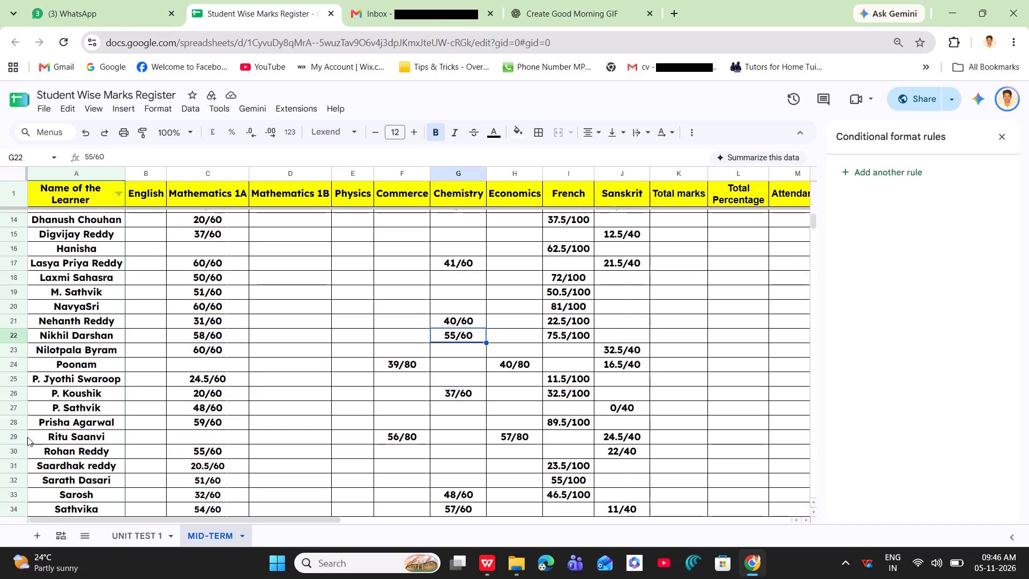
Enter 58 as the Chemistry mark for the learner in row 30.
left_click(7, 450)
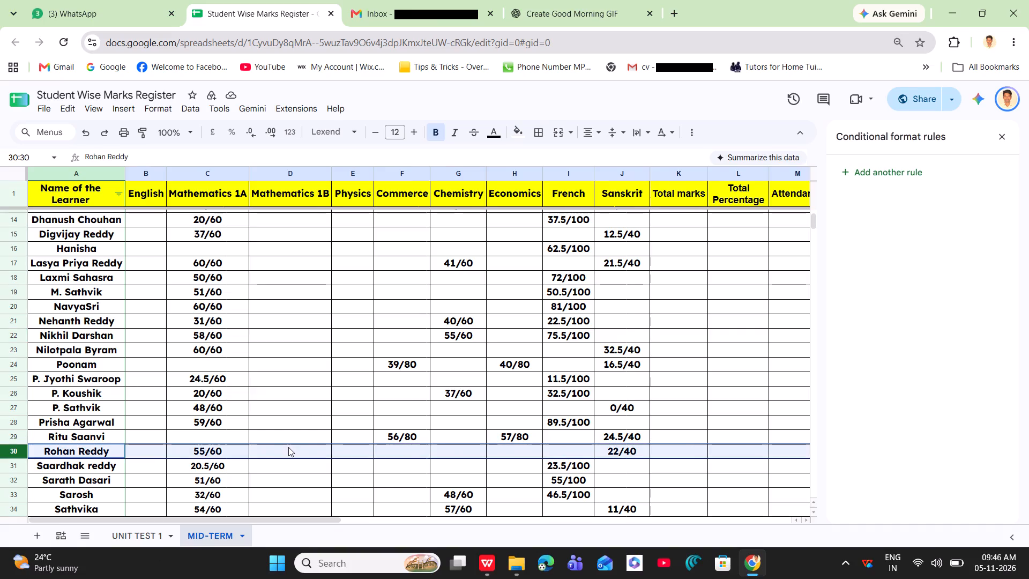
left_click(461, 451)
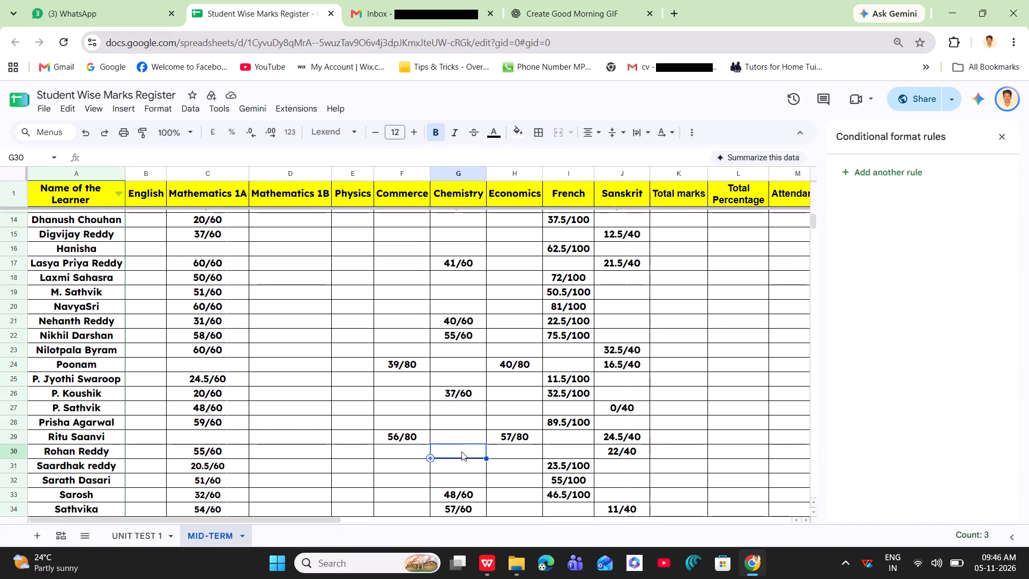
type("58")
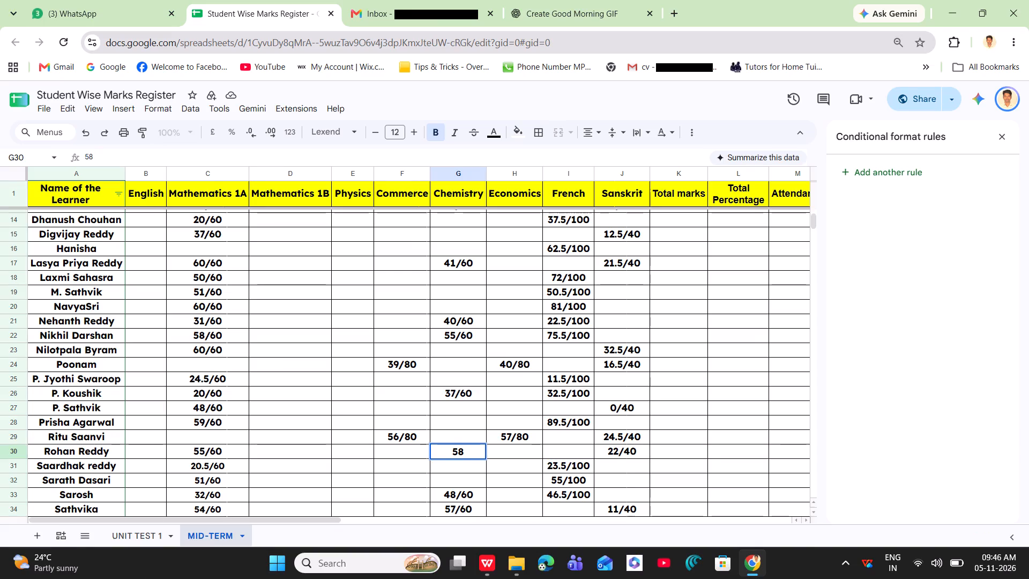
key("Return")
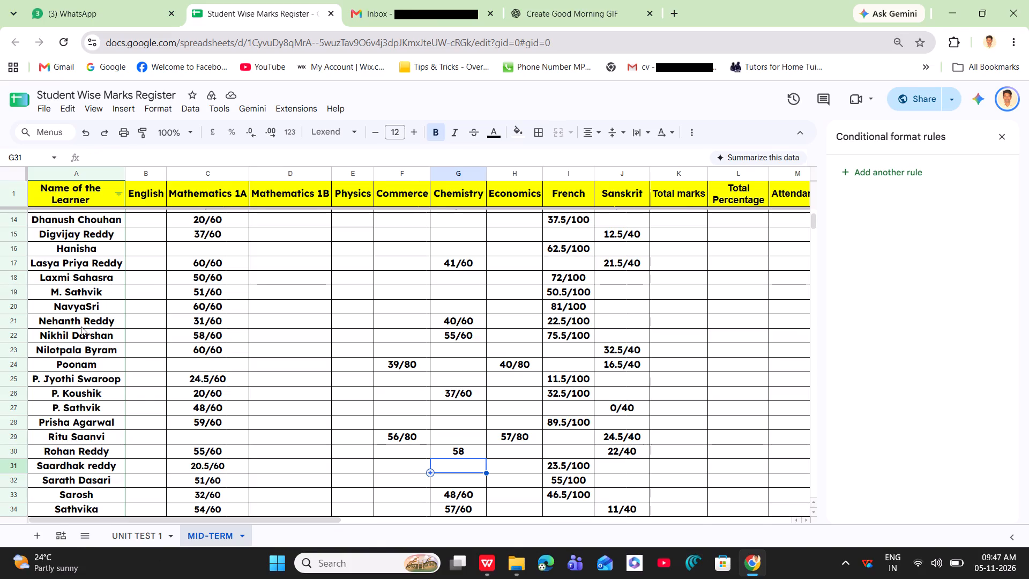
Enter 59/60 as the Chemistry mark for the learner in row 9.
scroll(81, 326, "up", 5)
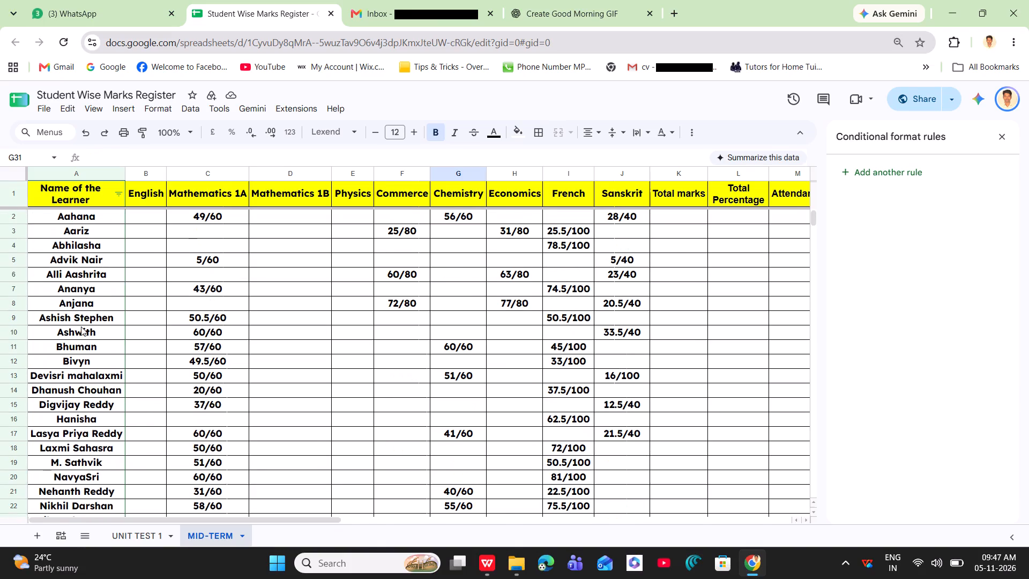
left_click(12, 317)
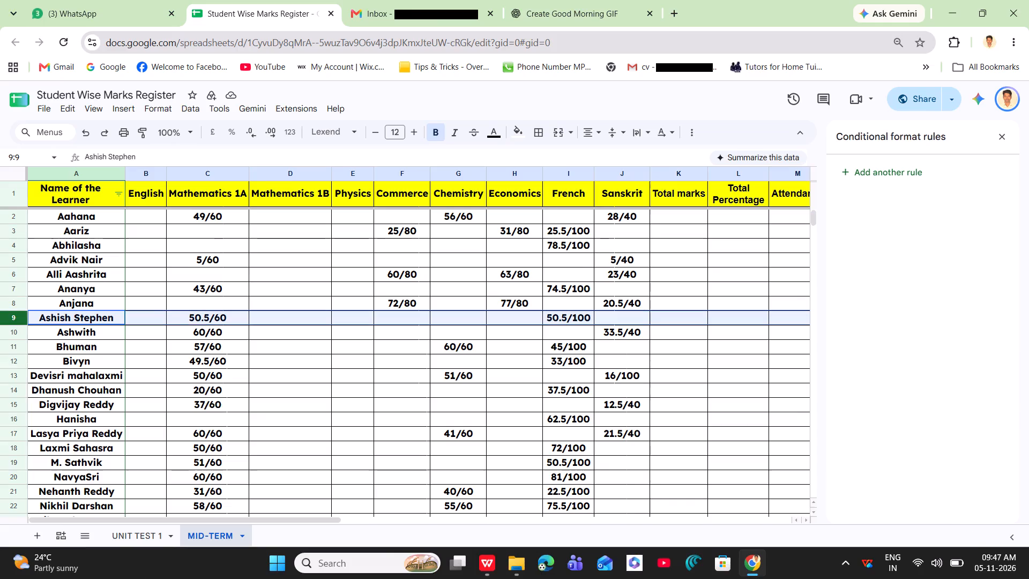
left_click(459, 321)
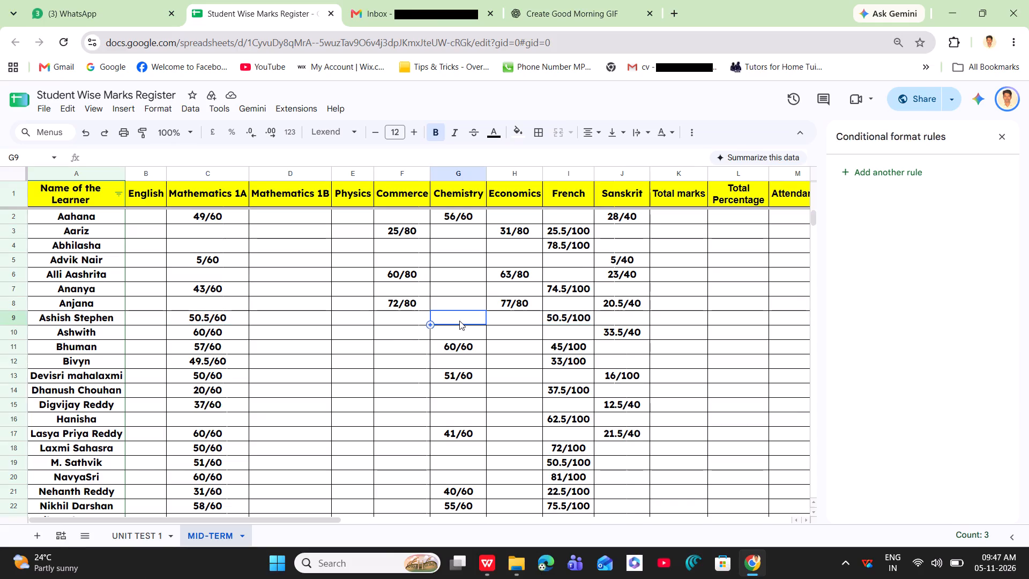
type("59")
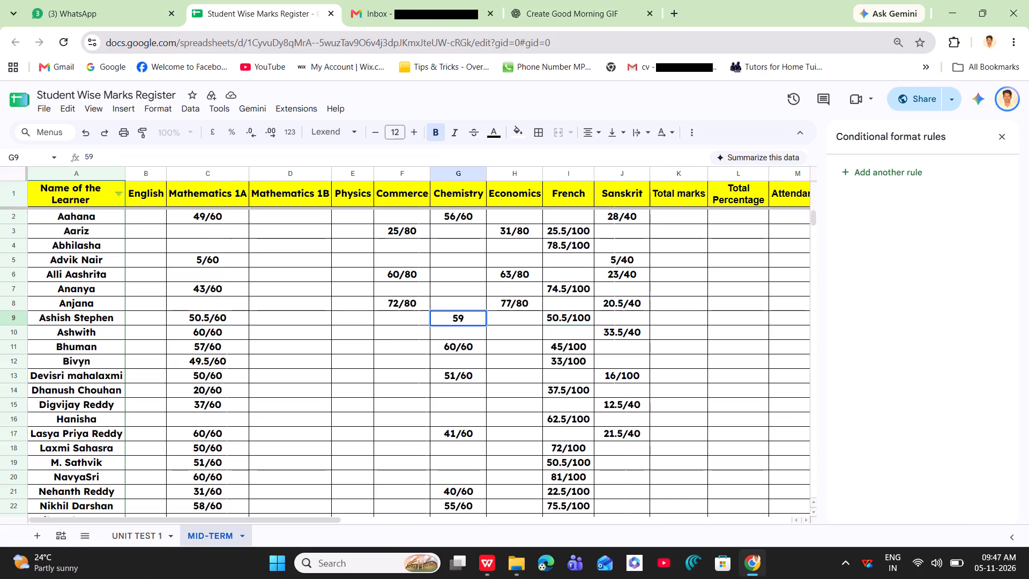
key("slash")
type("60")
key("Return")
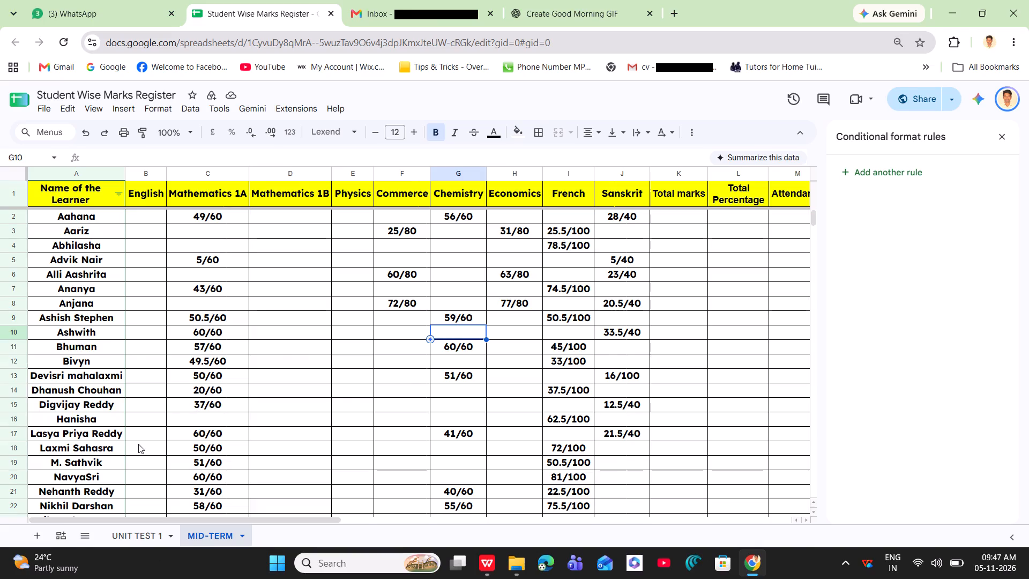
Enter 21/60 as the Chemistry mark for the learner in row 14.
scroll(138, 444, "down", 6)
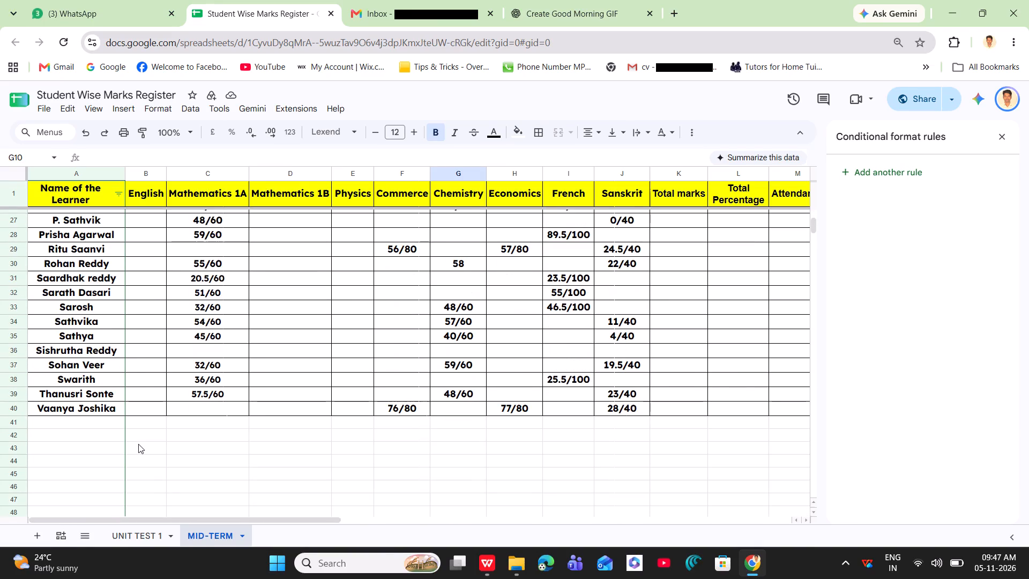
scroll(84, 355, "up", 1)
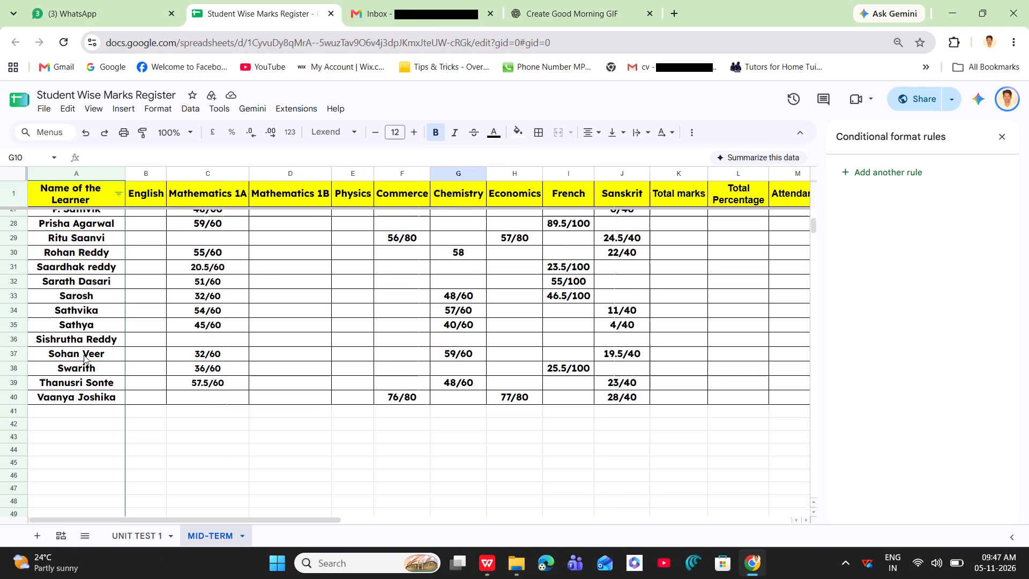
scroll(84, 355, "up", 3)
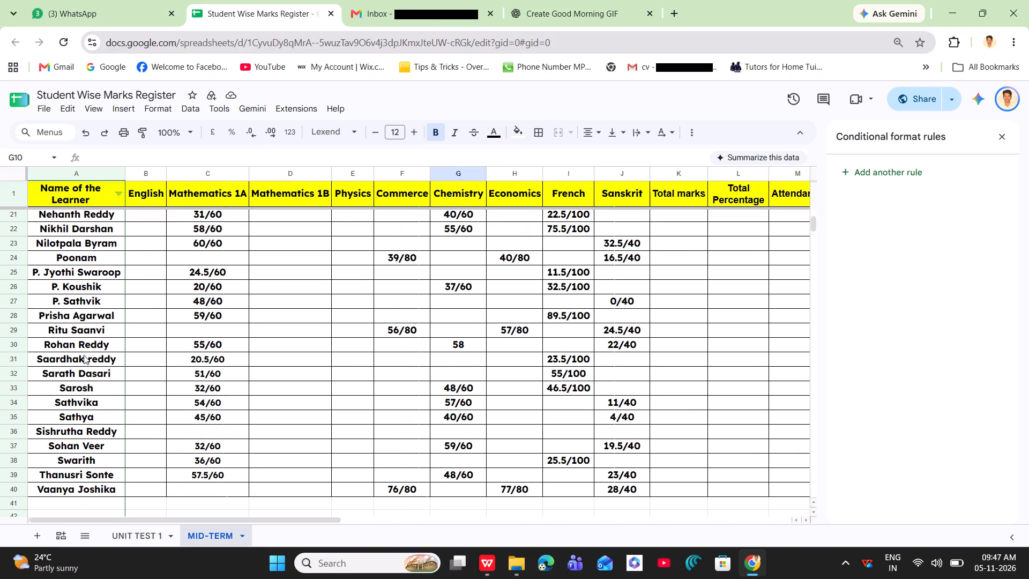
scroll(84, 355, "up", 2)
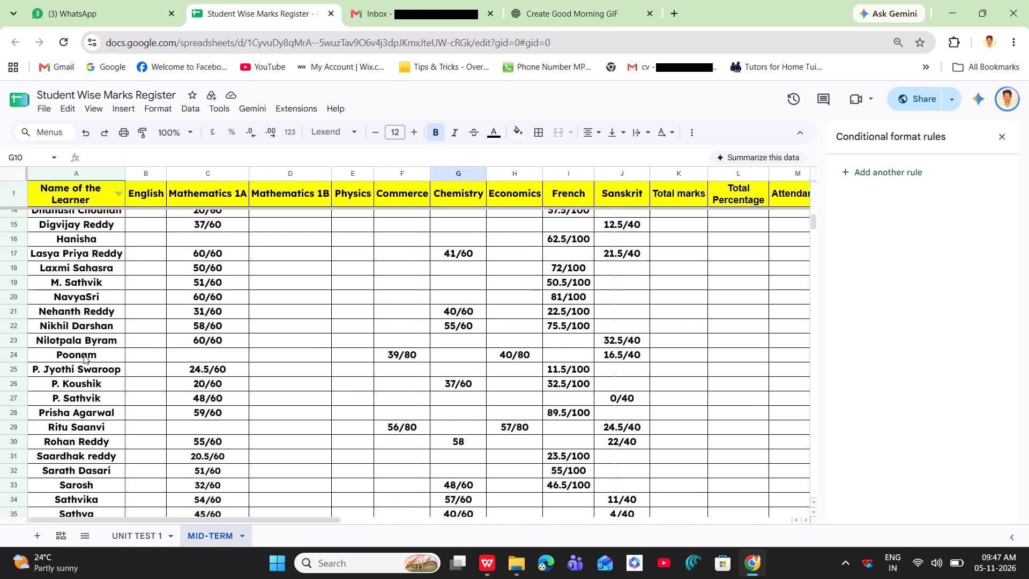
scroll(84, 355, "up", 2)
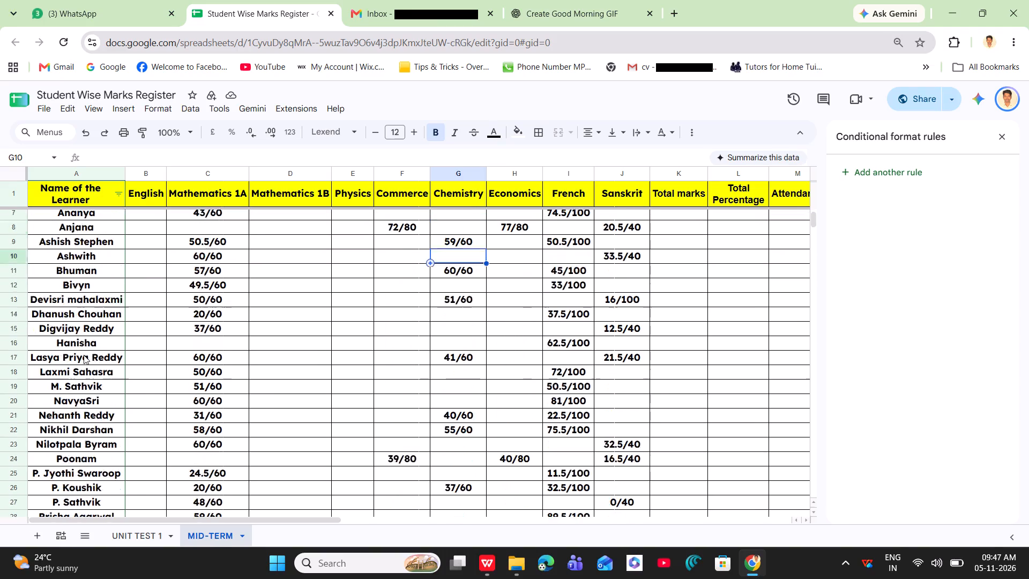
scroll(84, 355, "up", 1)
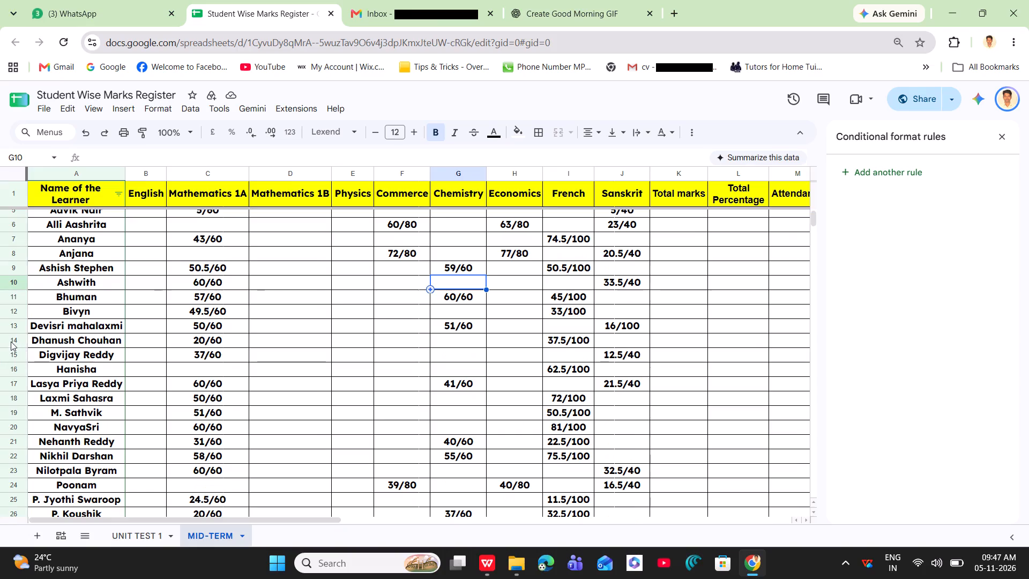
left_click(11, 340)
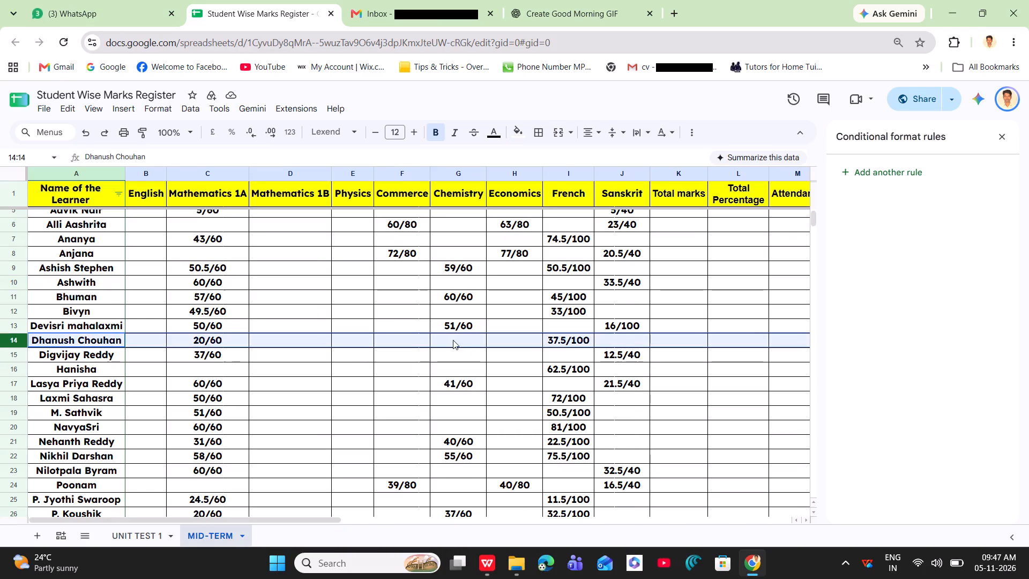
left_click(457, 343)
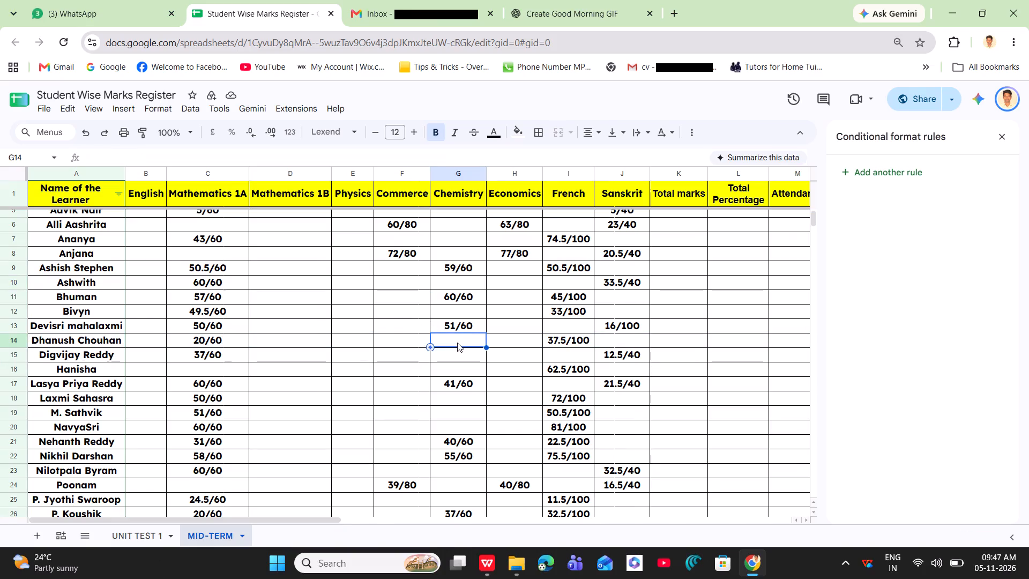
type("21")
key("slash")
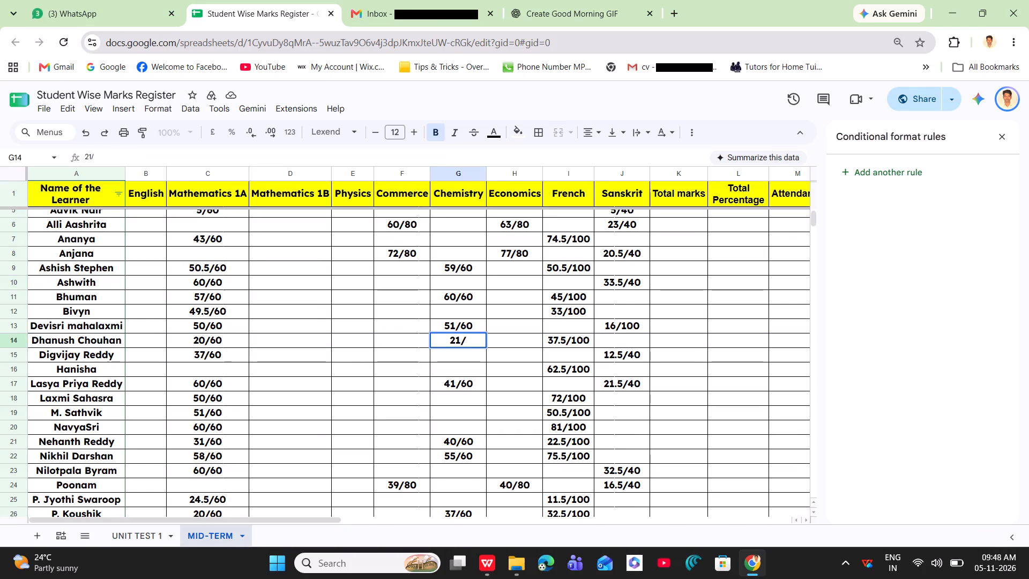
type("60")
key("Return")
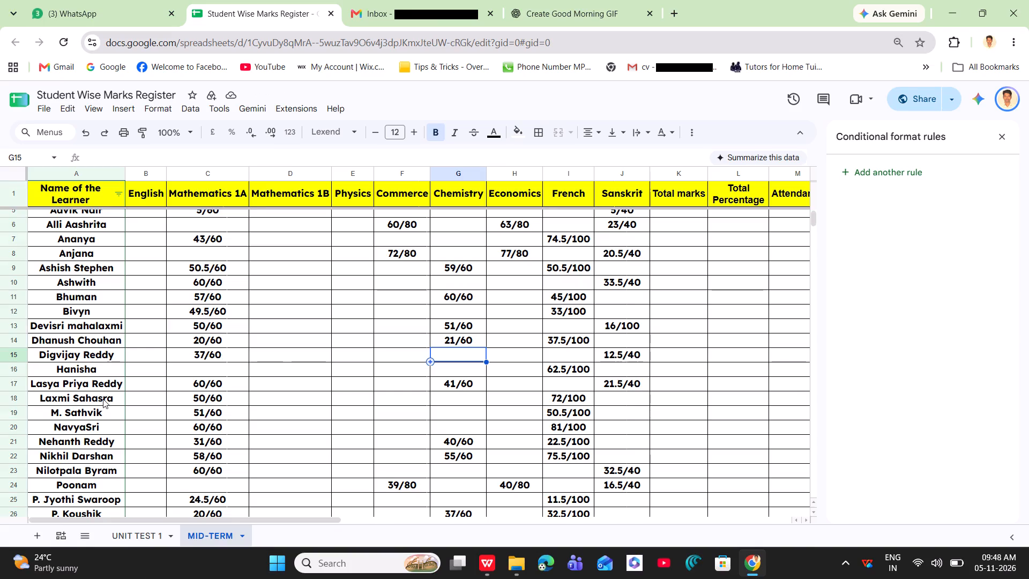
Enter 60/60 as the Chemistry mark for the learner in row 28.
scroll(93, 396, "up", 6)
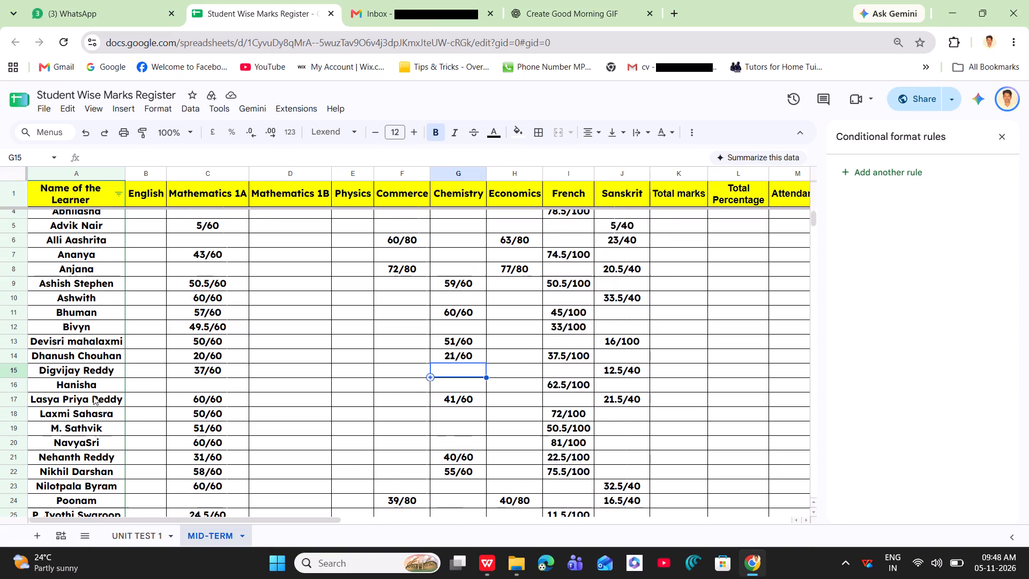
scroll(79, 357, "down", 1)
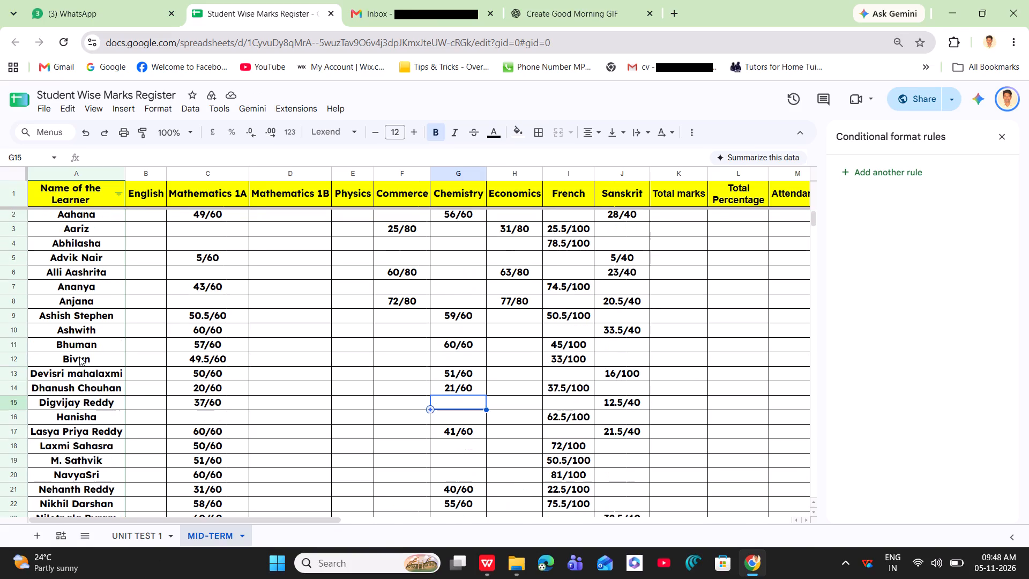
scroll(79, 357, "down", 2)
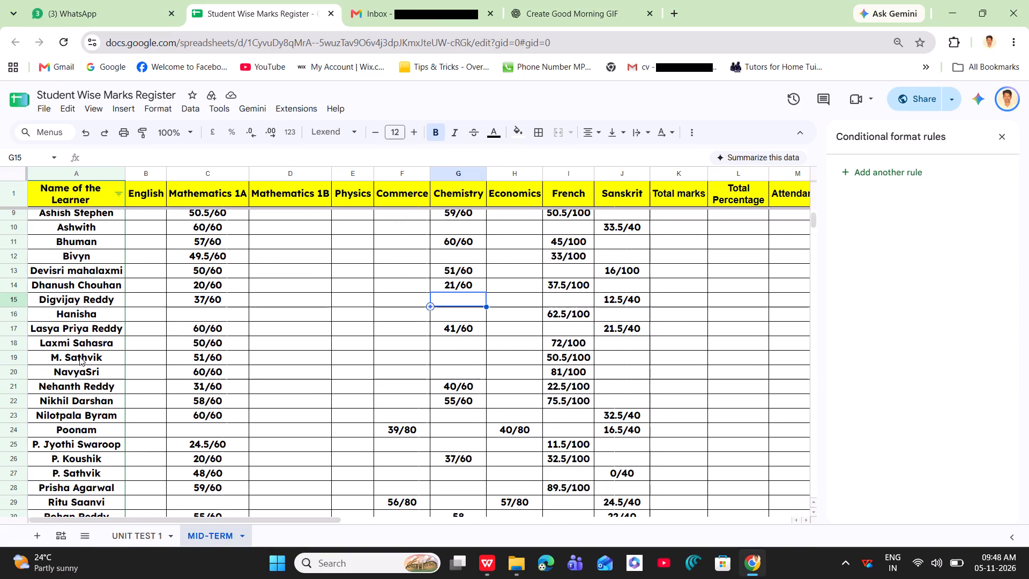
scroll(79, 357, "down", 1)
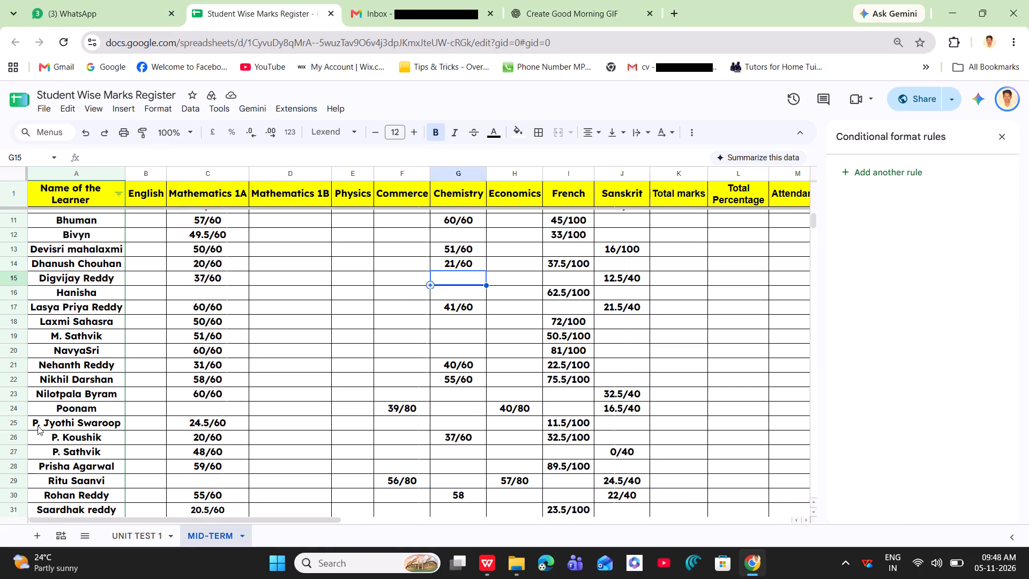
left_click(10, 466)
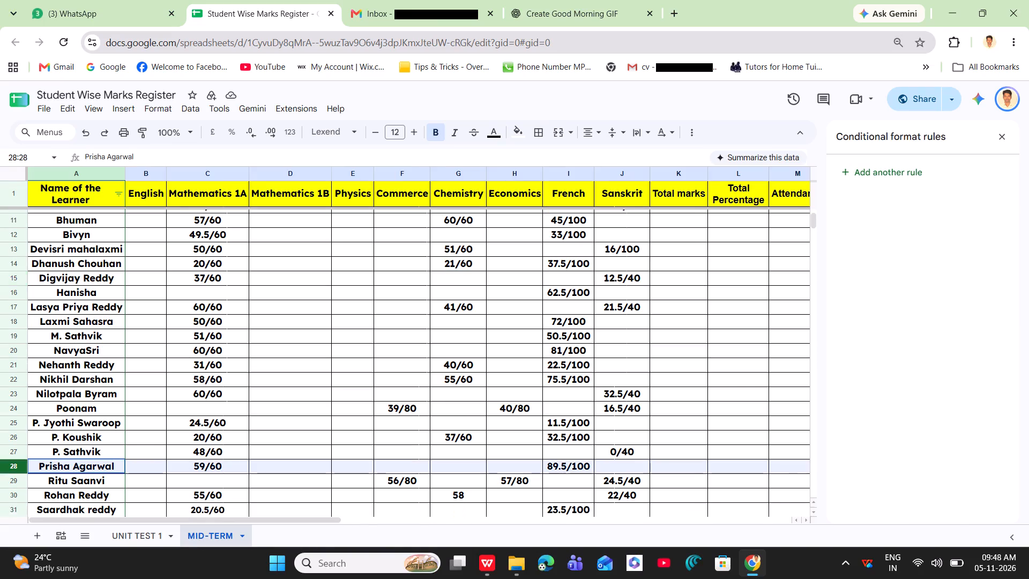
left_click(457, 467)
type("60")
key("slash")
type("60")
key("Return")
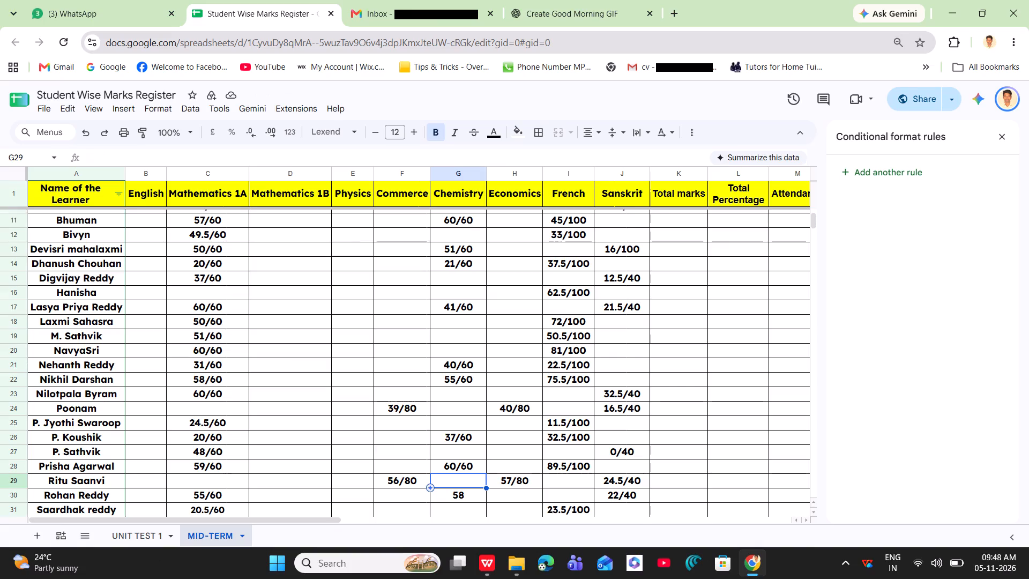
Enter 26/60 as the Chemistry mark for the learner in row 5.
scroll(86, 428, "up", 3)
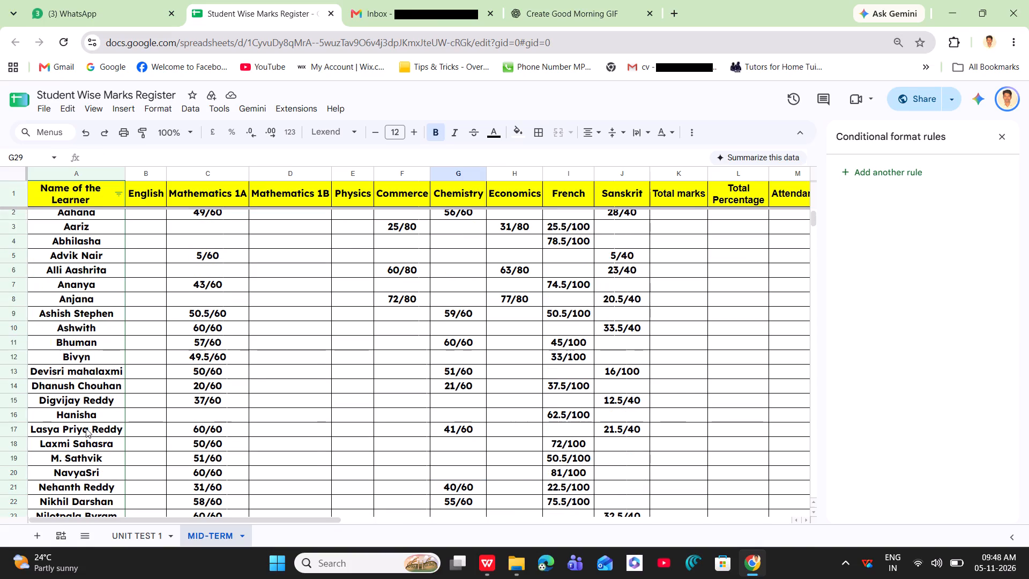
scroll(86, 428, "up", 10)
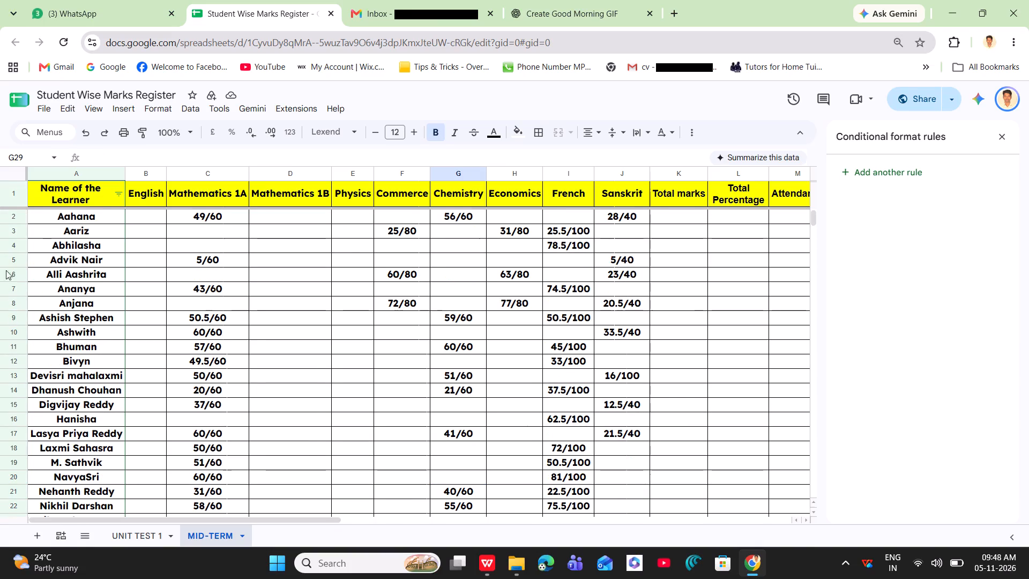
left_click(8, 258)
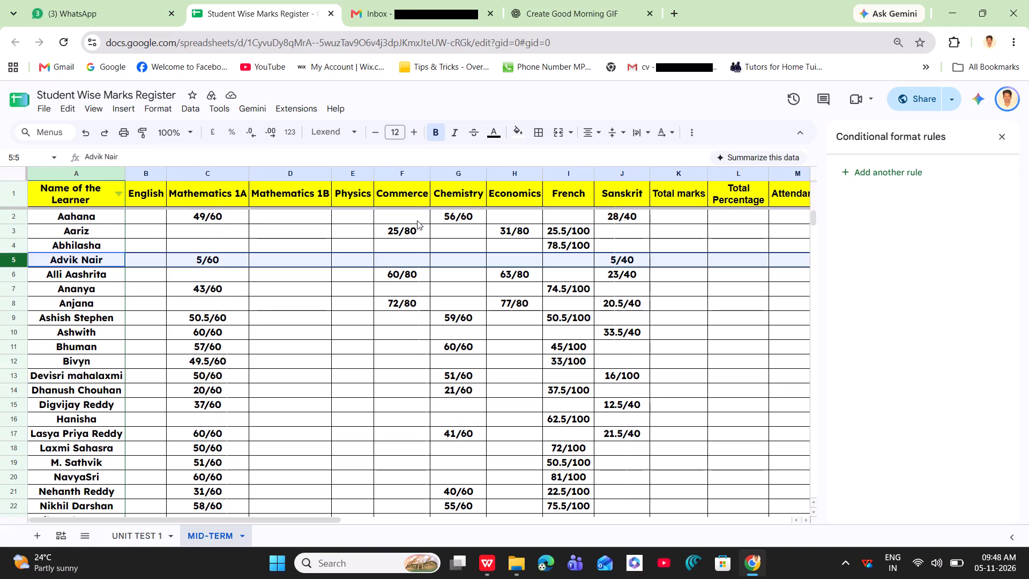
left_click(463, 262)
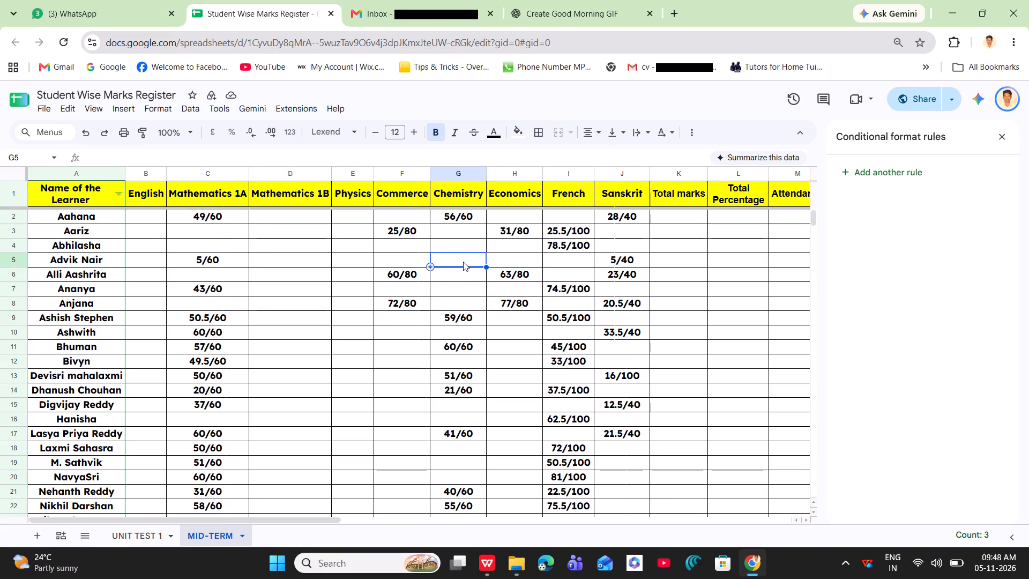
type("26/60")
key("Return")
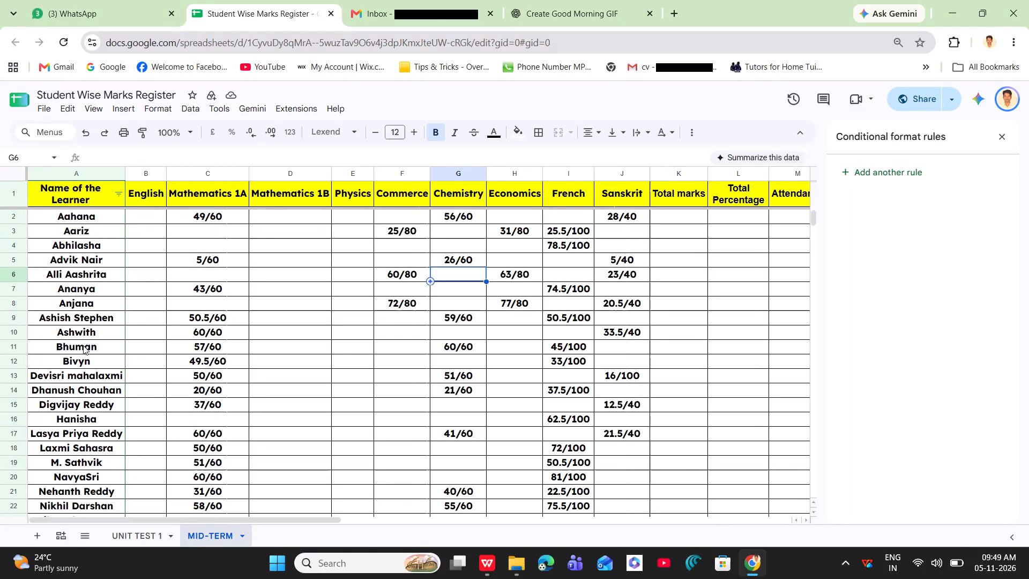
Enter 48/60 as the Chemistry mark for the learner in row 15.
scroll(83, 345, "down", 1)
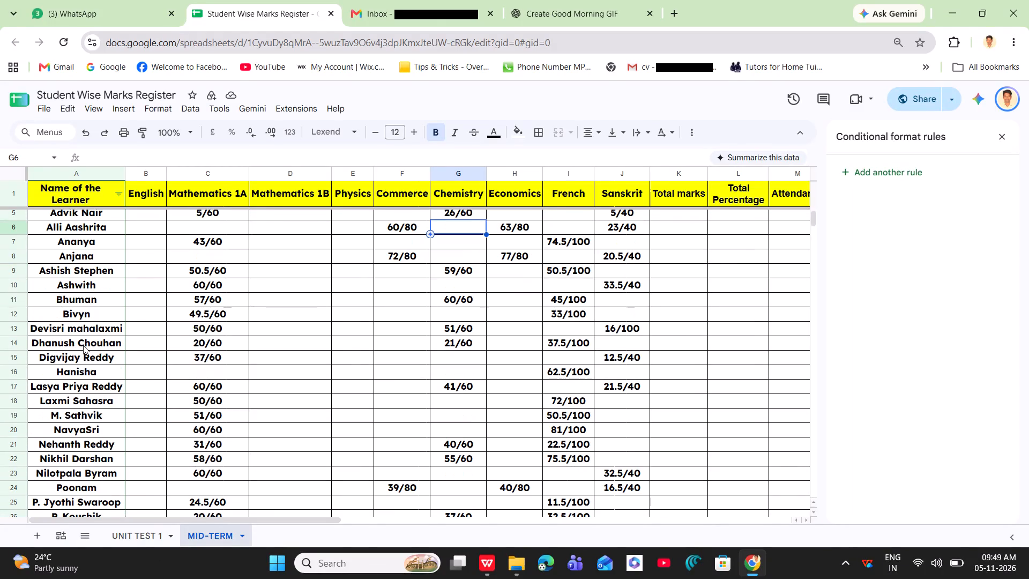
scroll(83, 345, "down", 2)
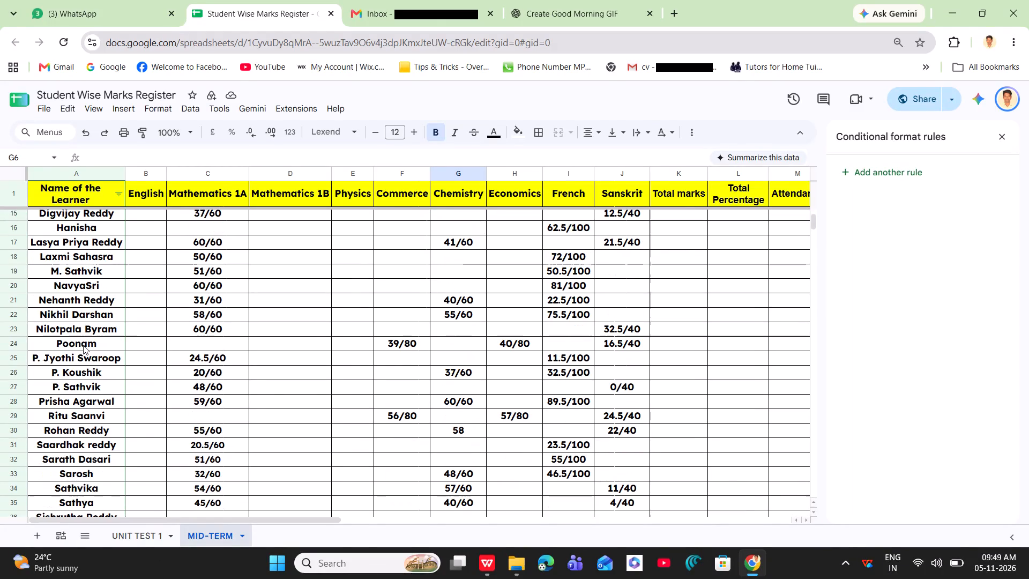
scroll(83, 345, "down", 1)
scroll(83, 345, "up", 6)
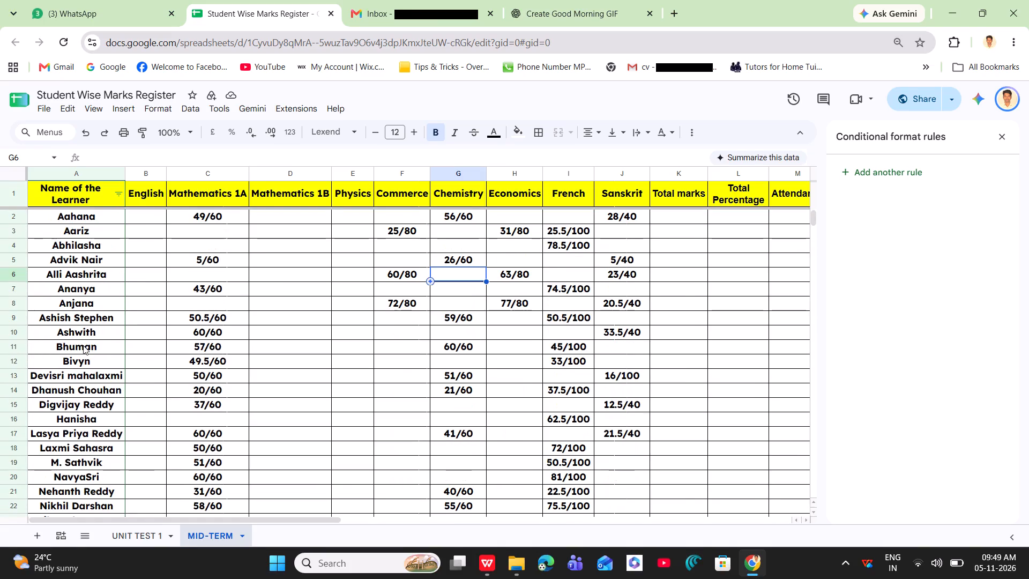
scroll(83, 345, "up", 4)
left_click(11, 406)
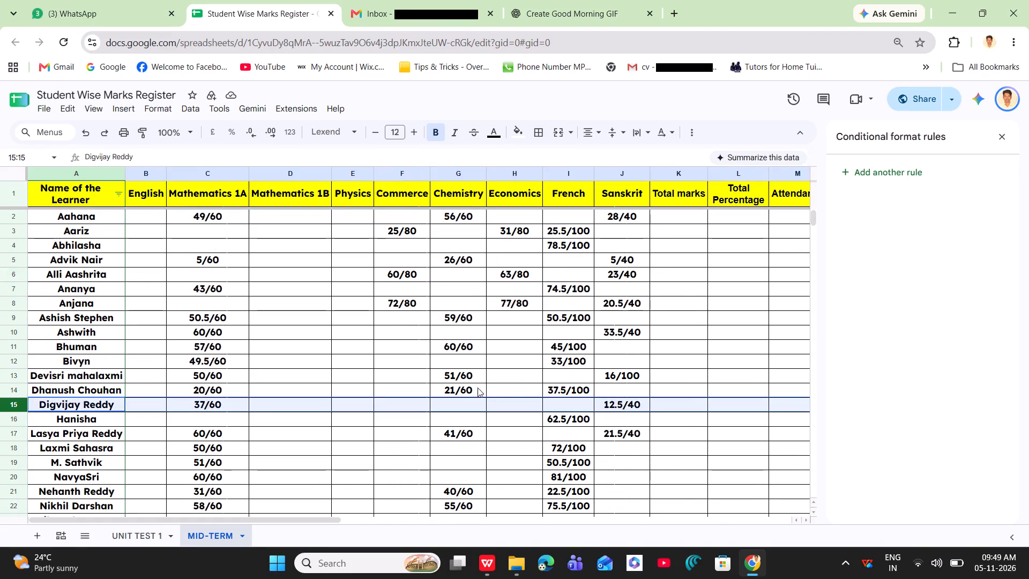
left_click(467, 404)
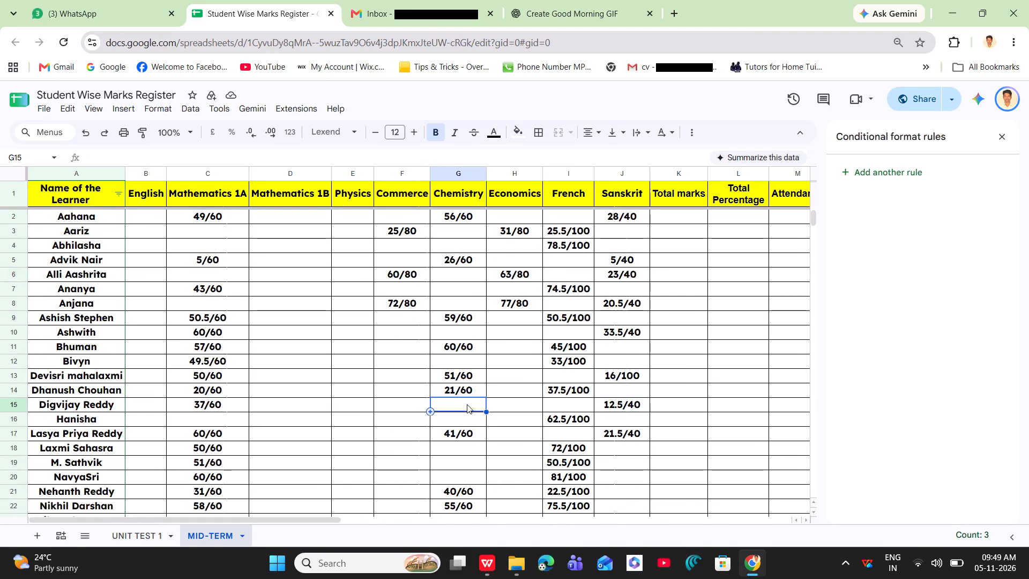
type("48")
key("slash")
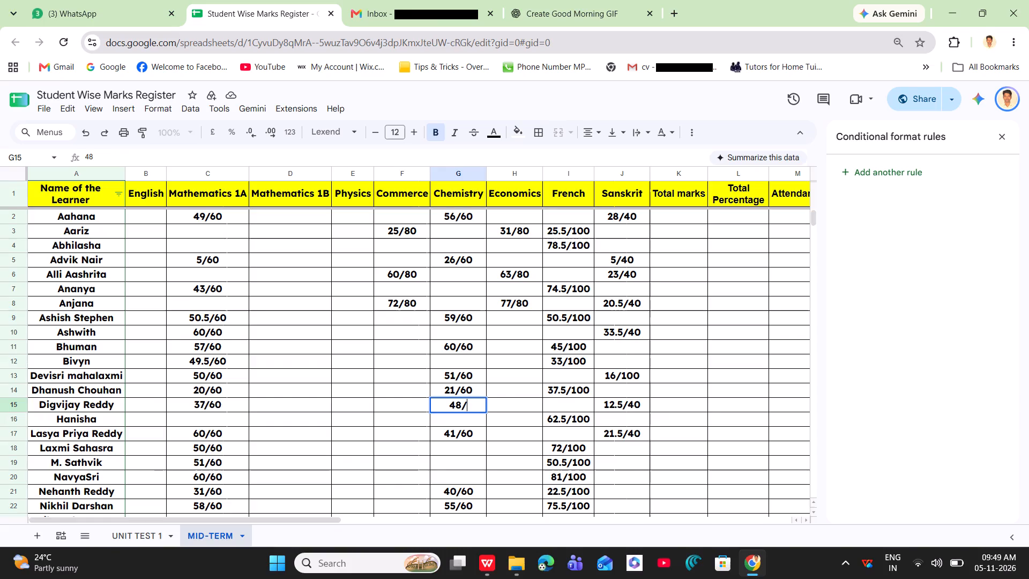
type("60")
key("Return")
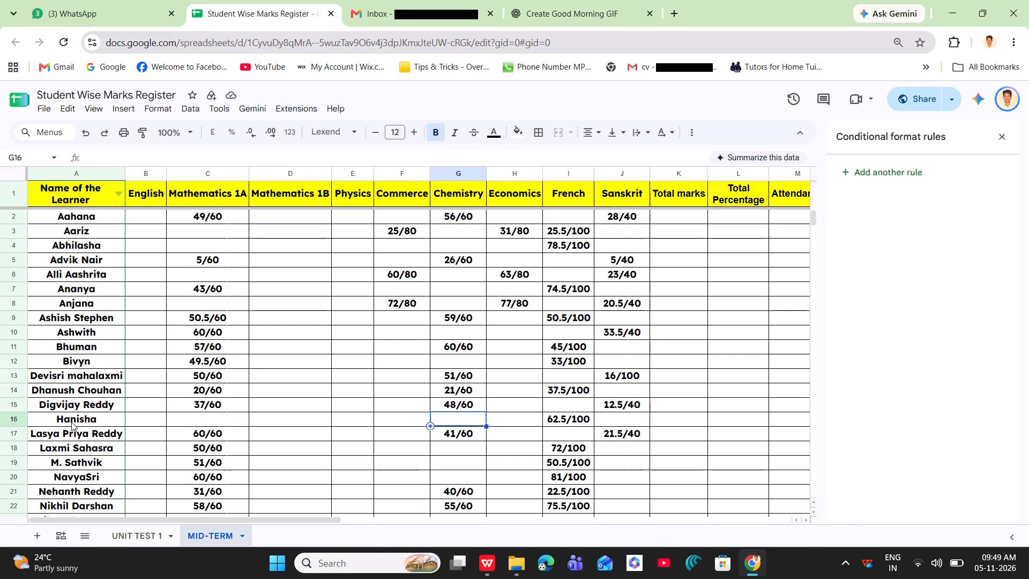
Enter 60/60 as the Chemistry mark for the learner in row 23.
scroll(73, 446, "up", 3)
scroll(74, 325, "down", 1)
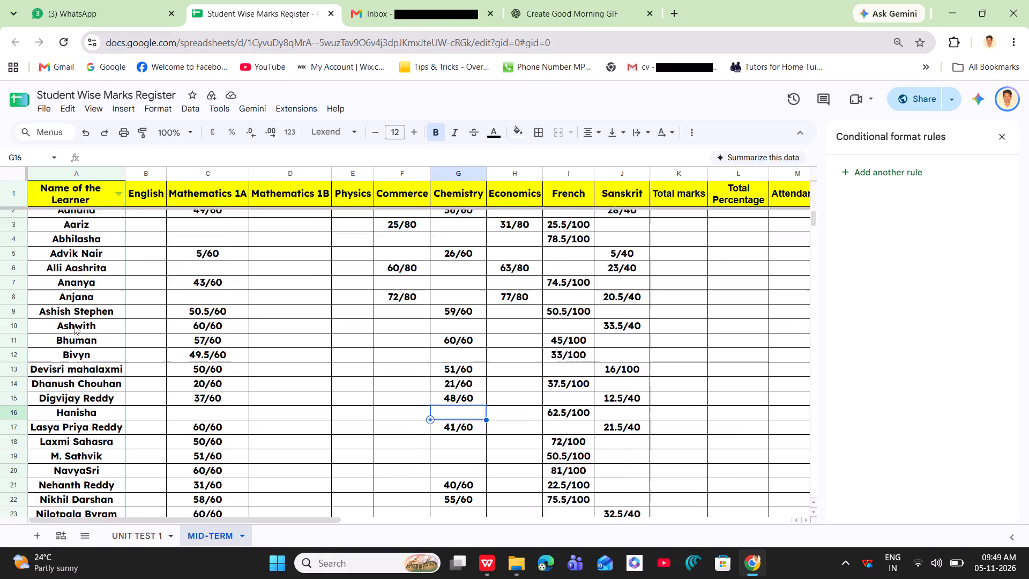
scroll(74, 325, "down", 2)
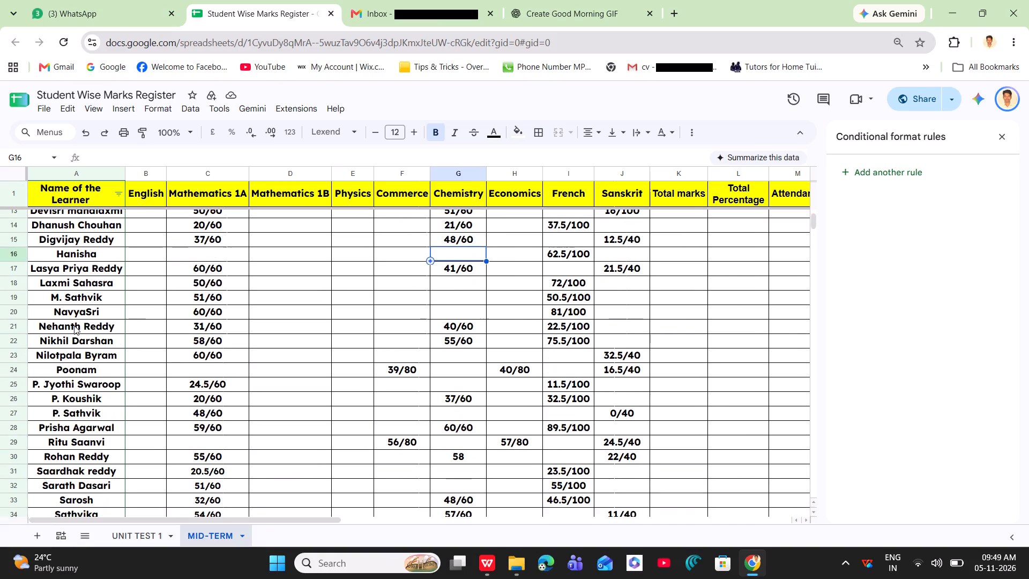
scroll(74, 325, "down", 2)
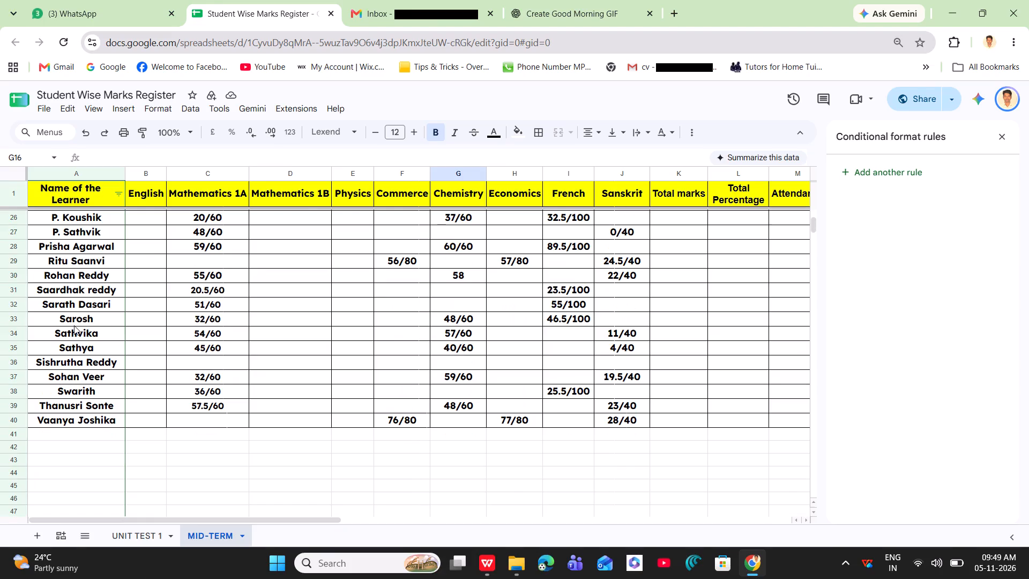
scroll(74, 325, "up", 2)
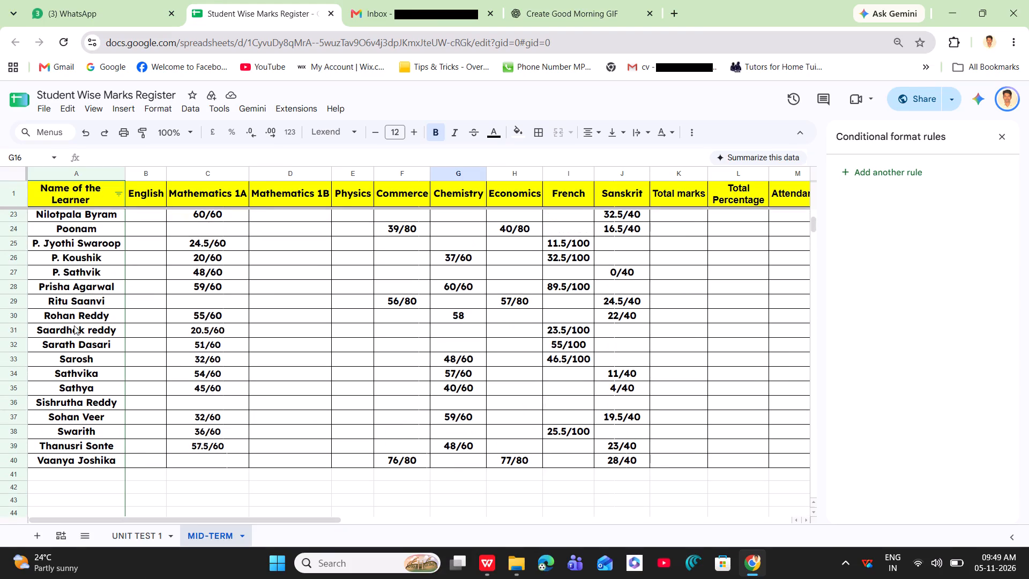
scroll(74, 325, "up", 1)
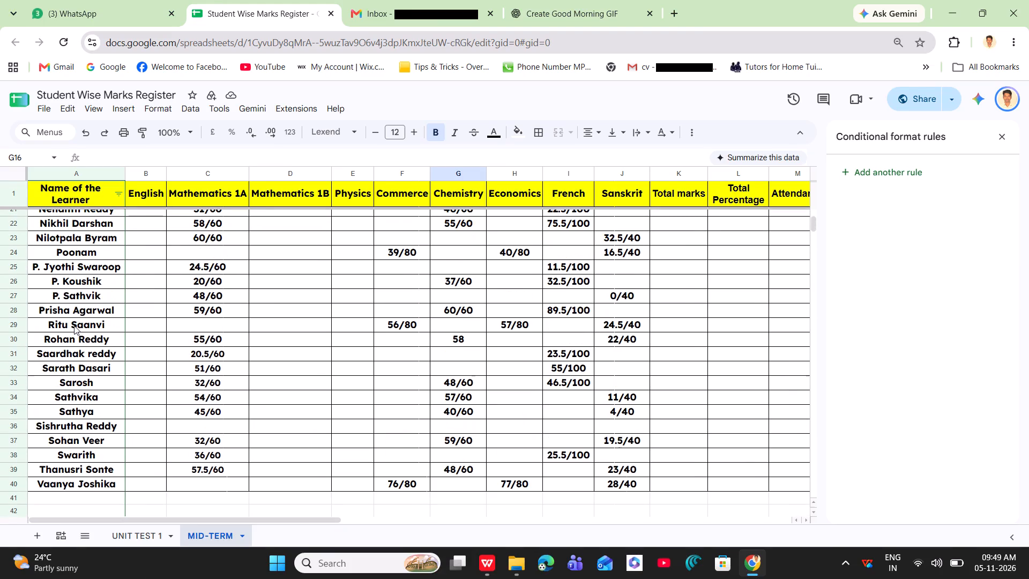
left_click(10, 239)
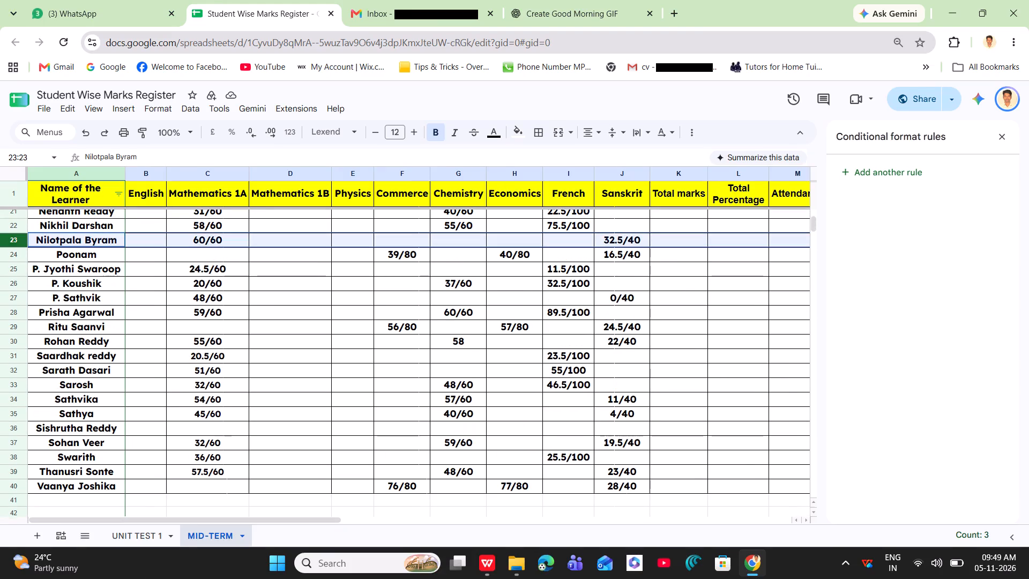
left_click(456, 248)
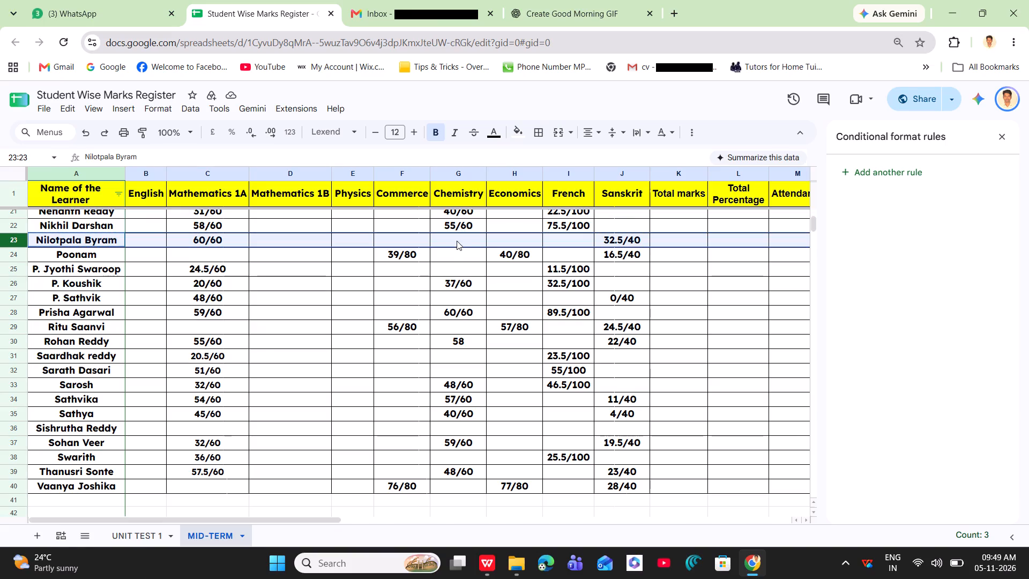
left_click(457, 241)
type("60")
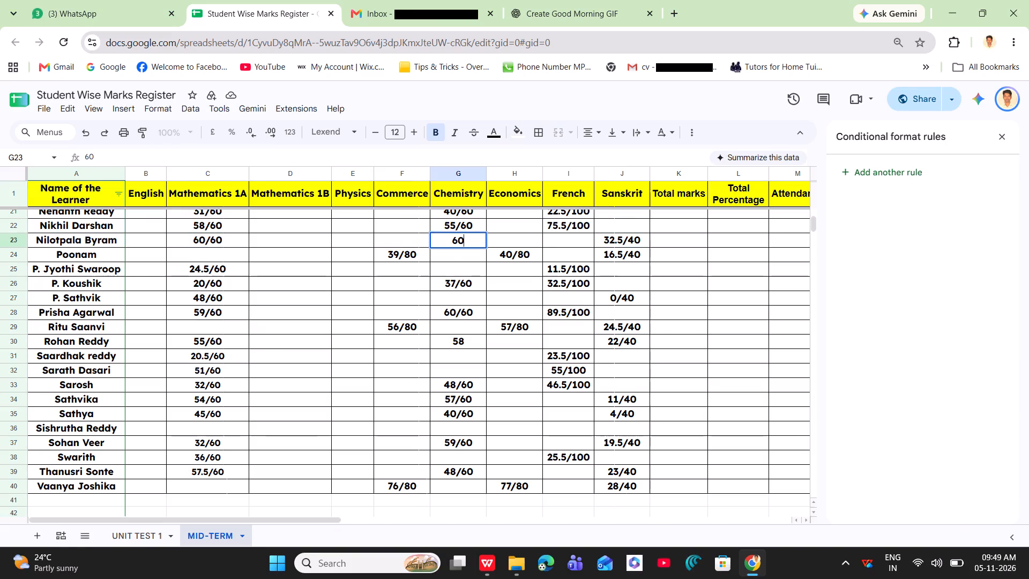
key("slash")
type("60")
key("Return")
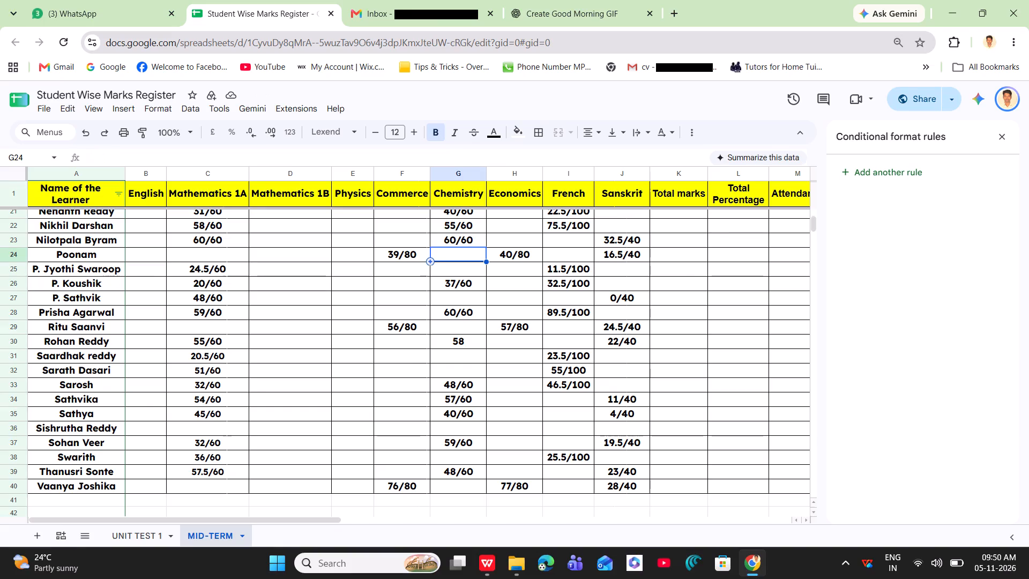
Enter 60/60 as the Chemistry mark for the learner in row 7.
scroll(102, 312, "up", 3)
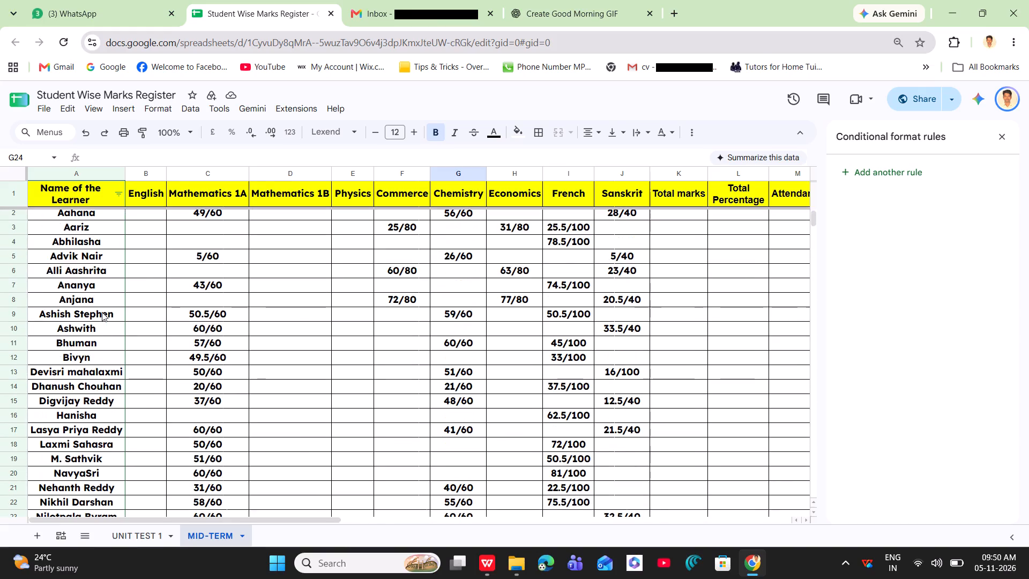
scroll(102, 312, "up", 5)
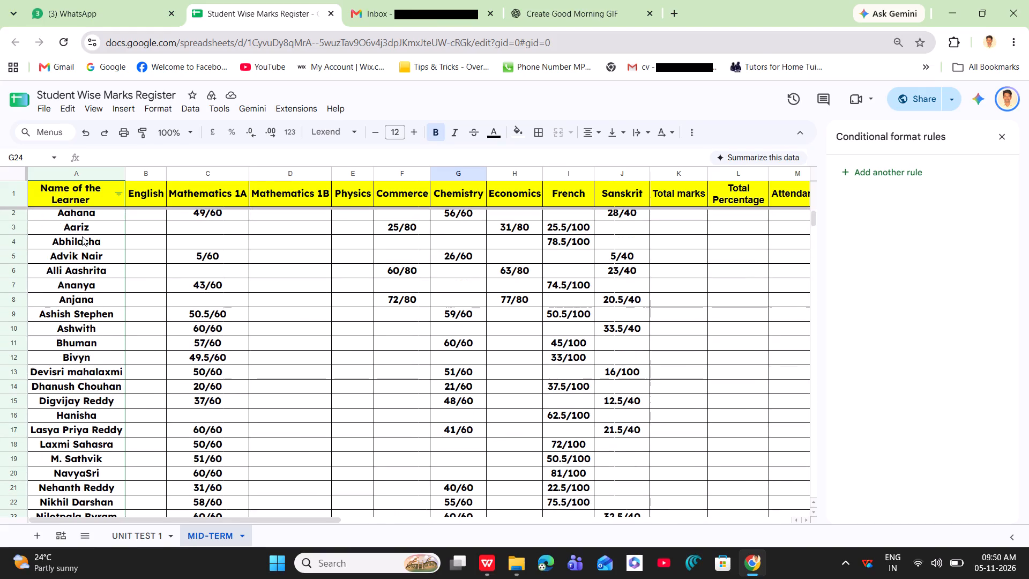
left_click(10, 288)
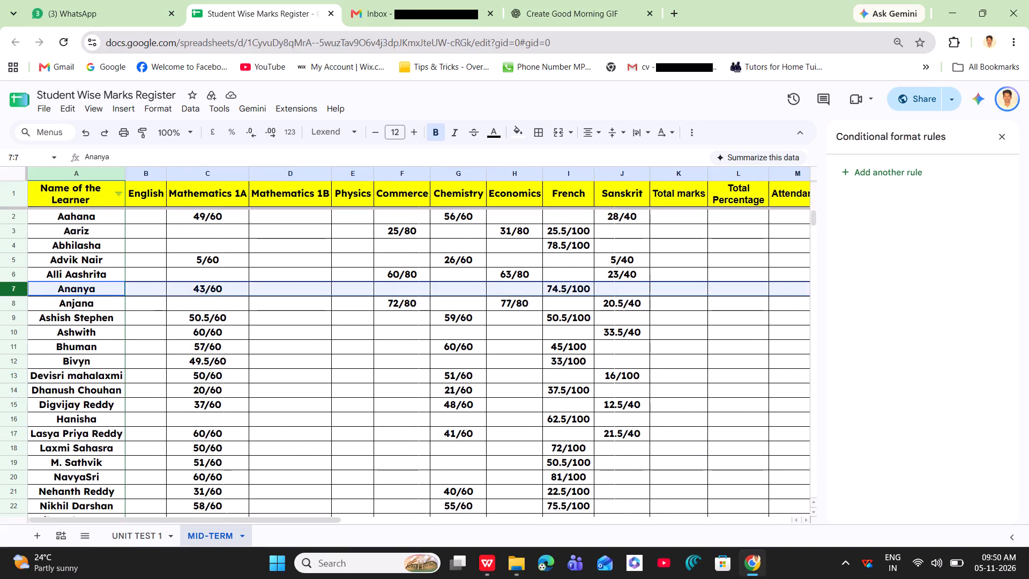
left_click(456, 286)
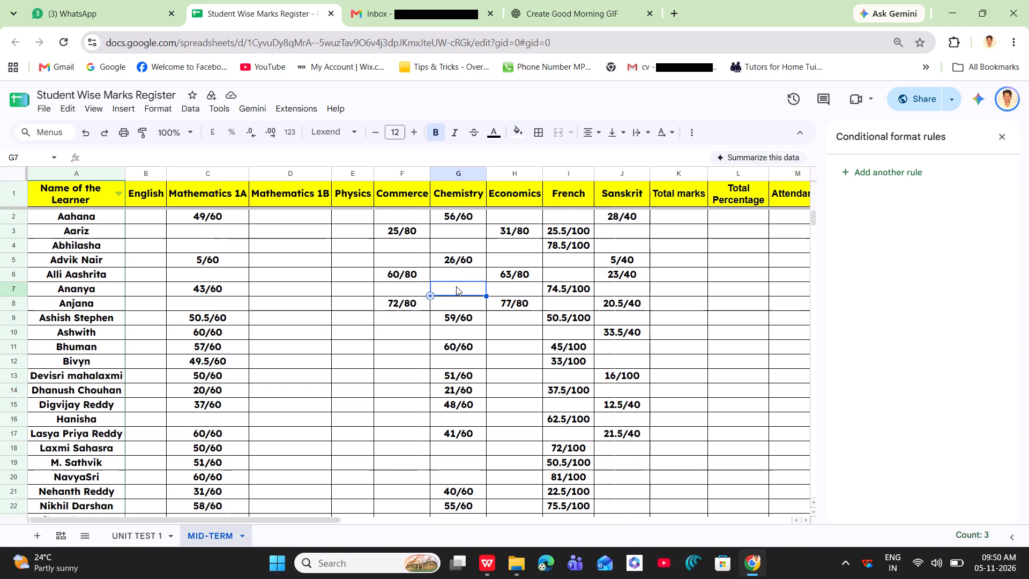
type("60")
key("slash")
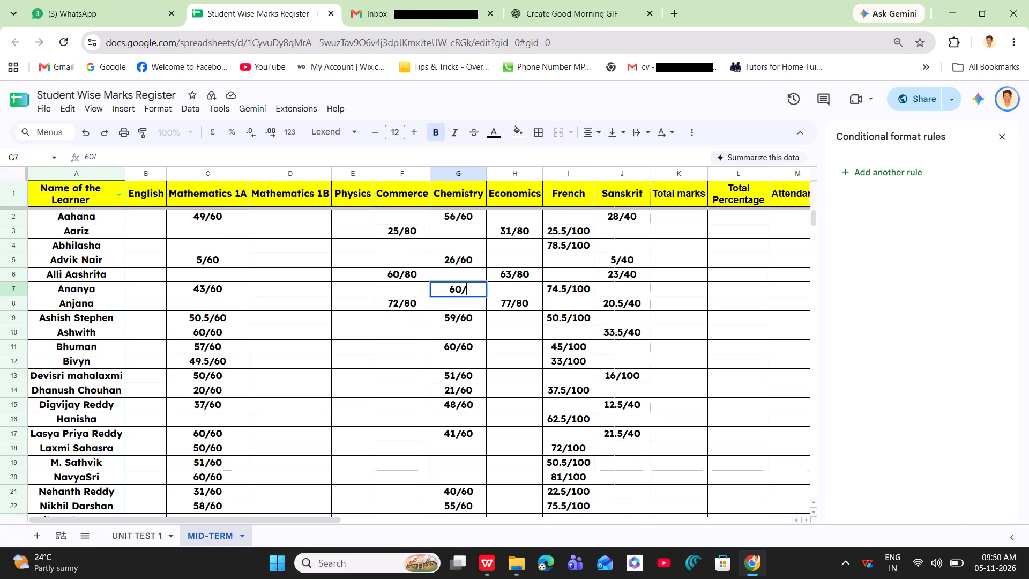
type("60")
key("Return")
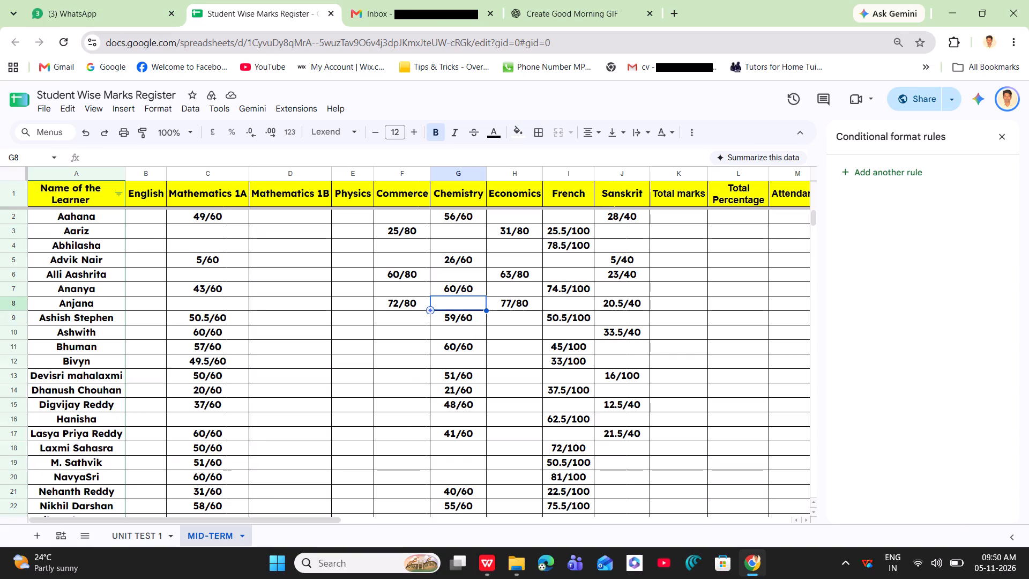
Enter 60/60 as the Chemistry mark for the learner in row 20.
left_click(448, 479)
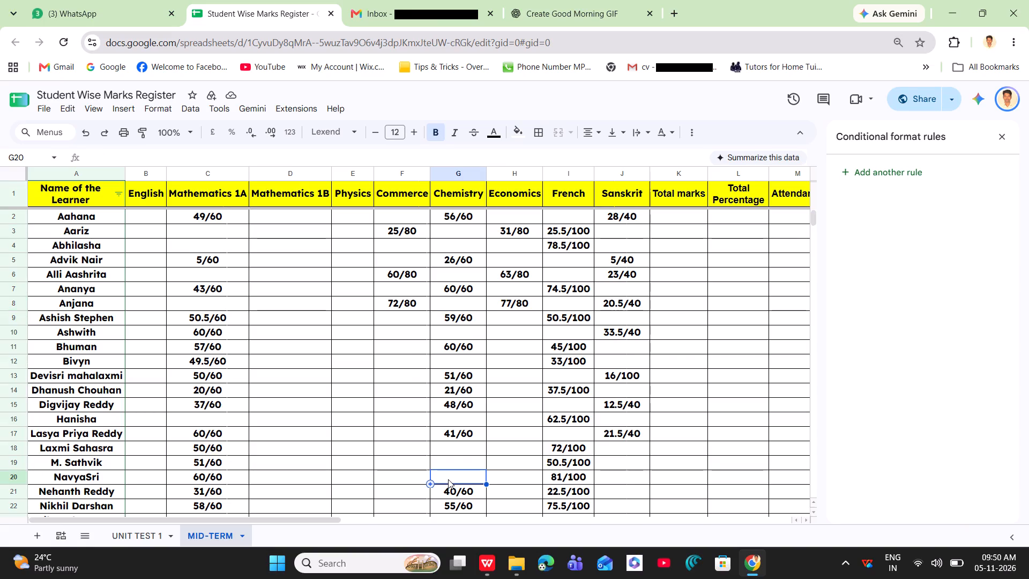
type("60")
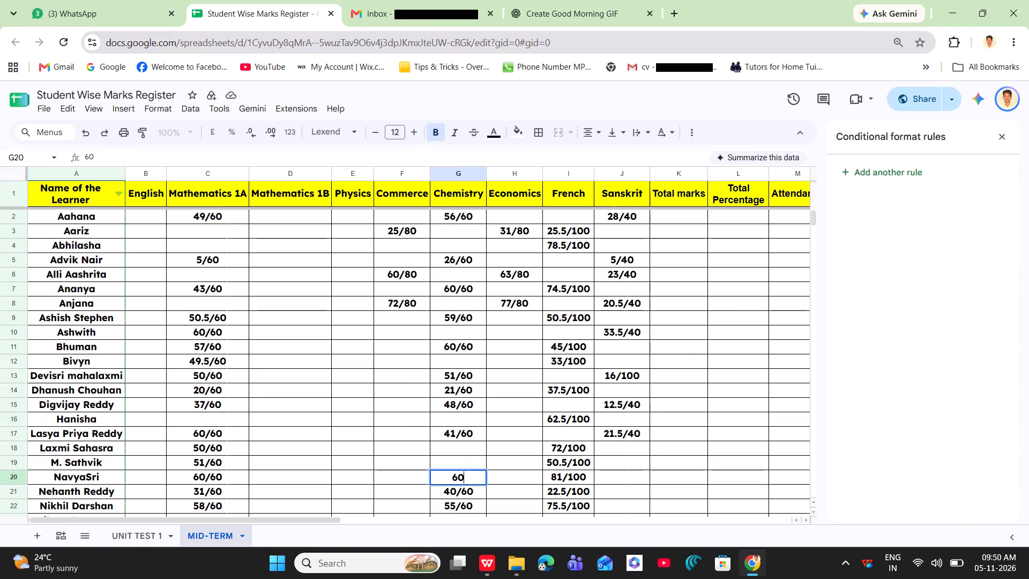
key("slash")
type("60")
key("Return")
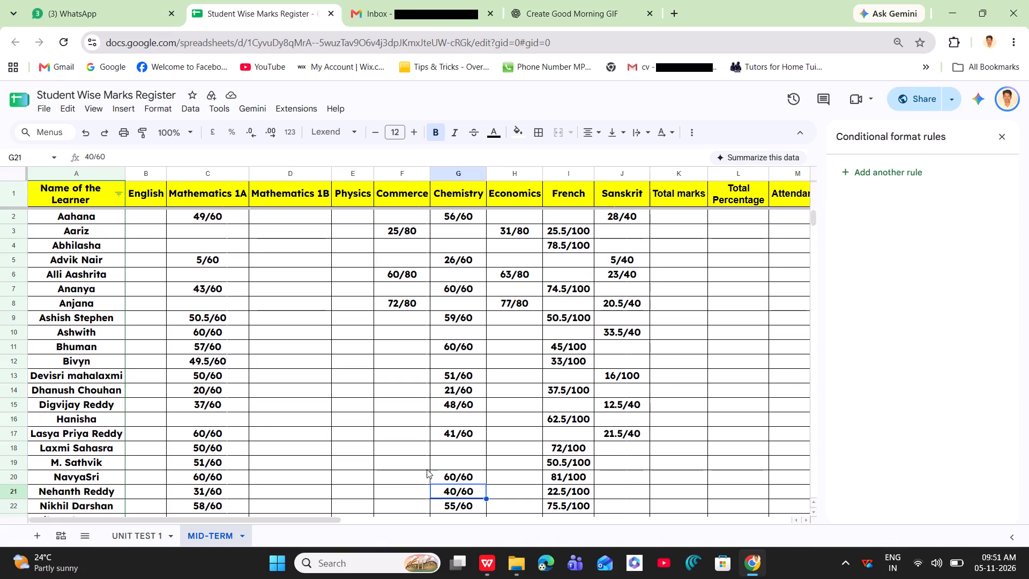
Enter 5/60 as the Chemistry mark for the learner in row 31.
scroll(96, 378, "up", 4)
scroll(64, 383, "down", 1)
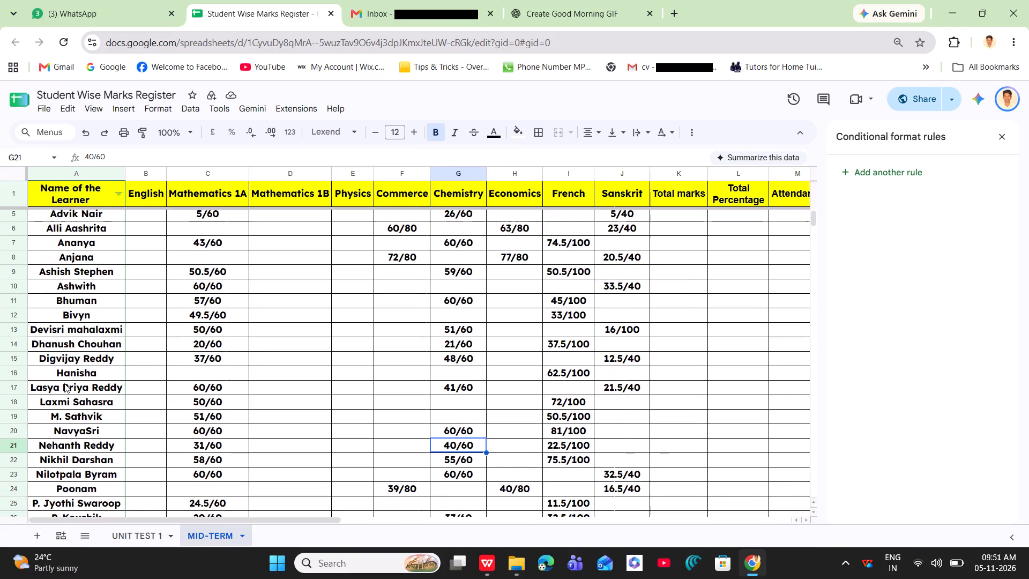
scroll(64, 383, "down", 2)
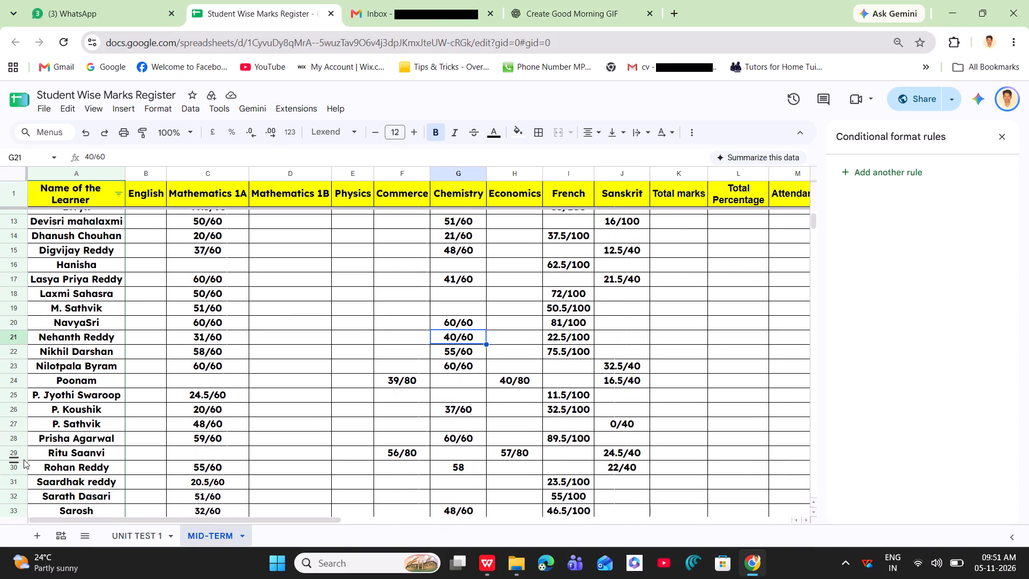
left_click(9, 482)
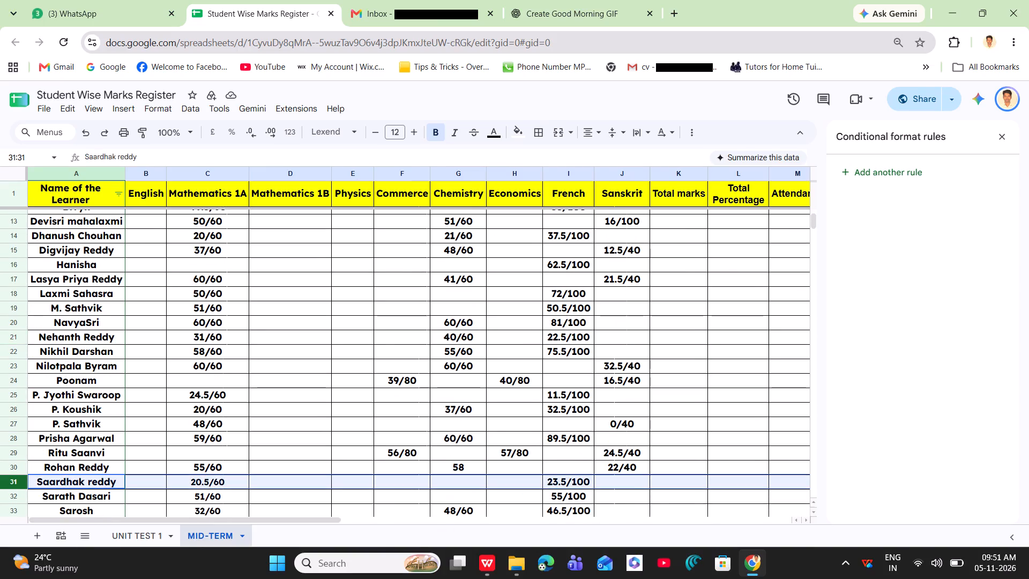
left_click(454, 487)
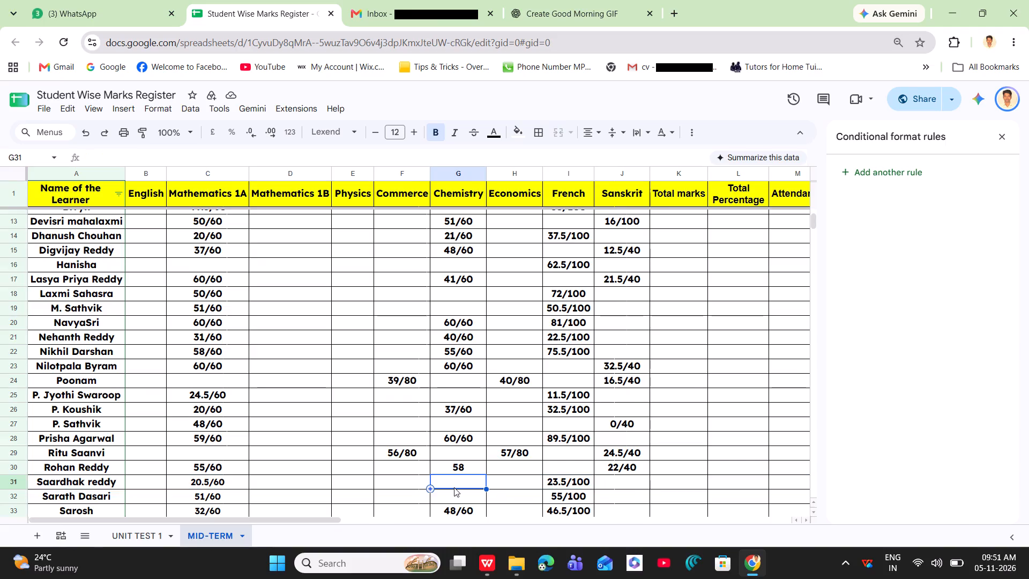
type("5/")
type("60")
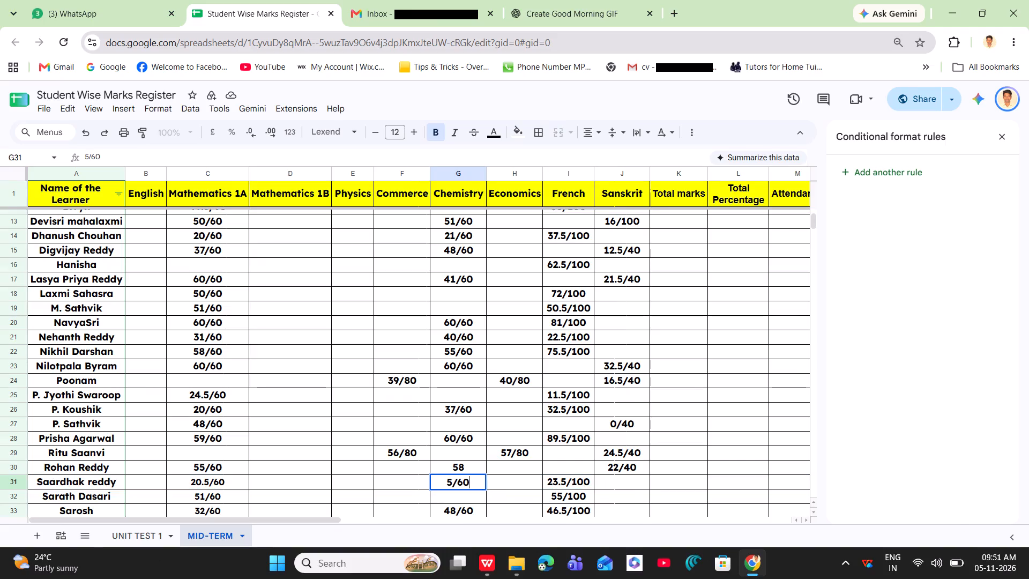
Complete the Chemistry mark for the learner in row 30 so that it reads 58/60.
left_click(468, 466)
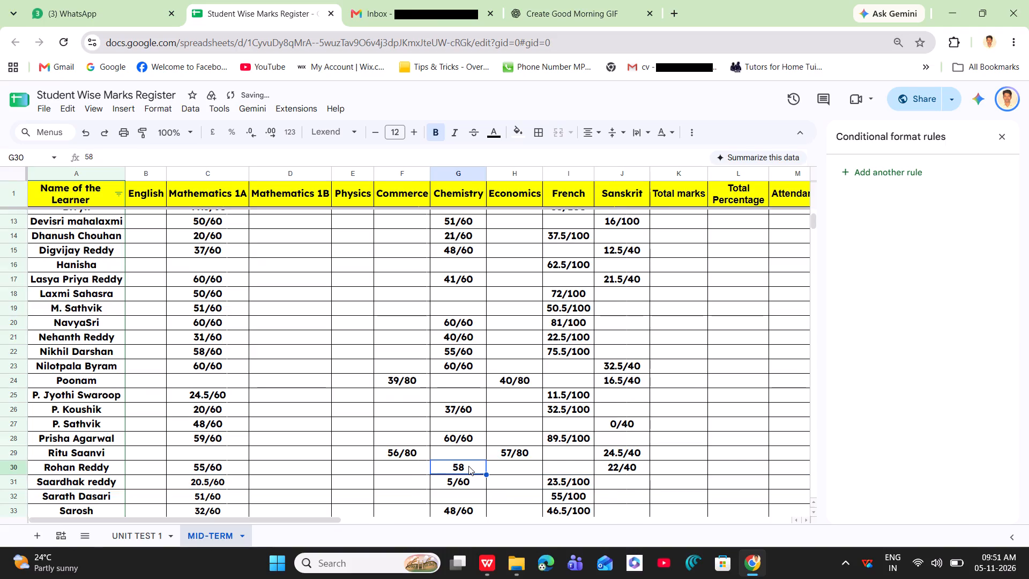
double_click(468, 466)
key("slash")
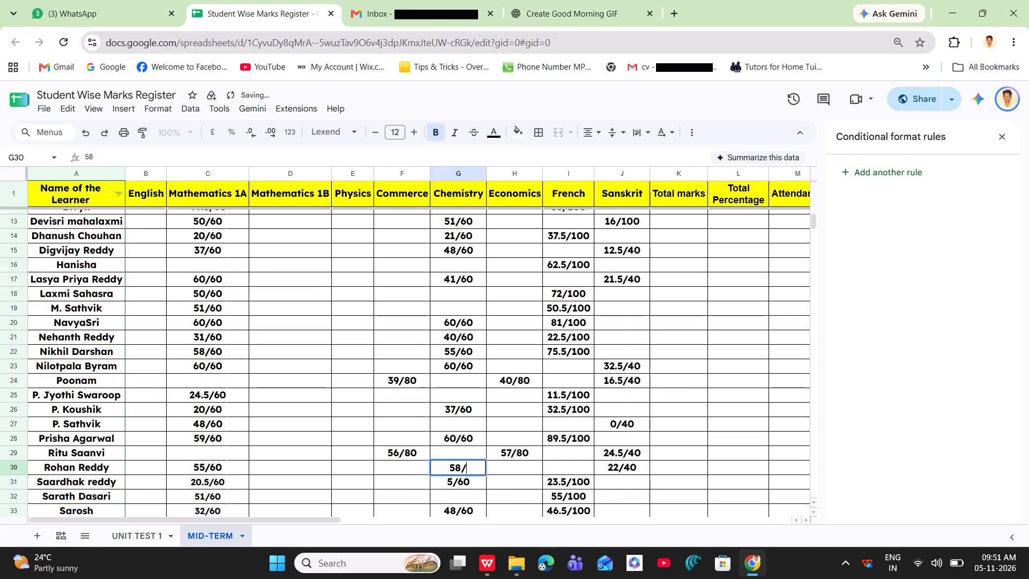
key("6")
key("0")
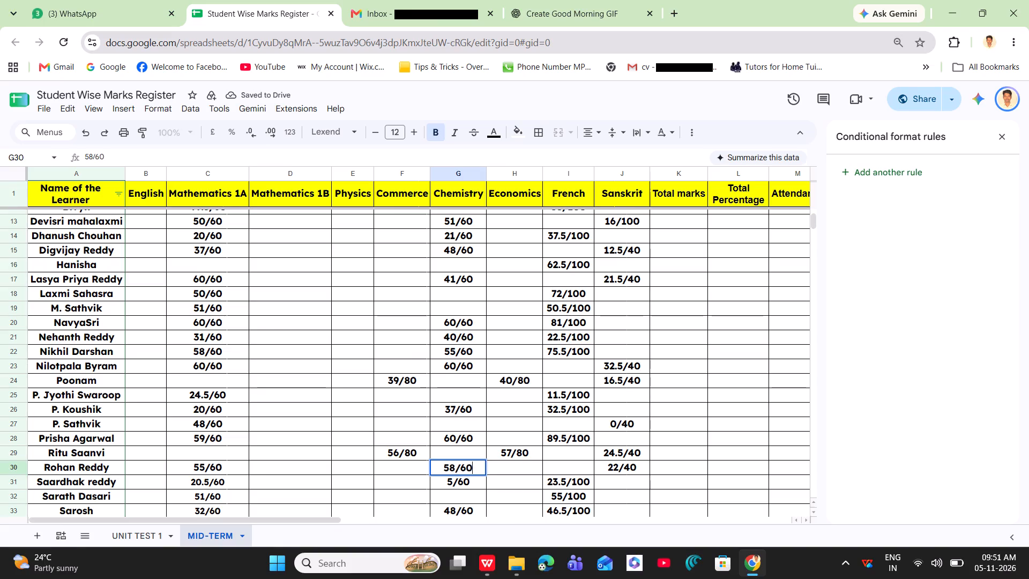
key("Return")
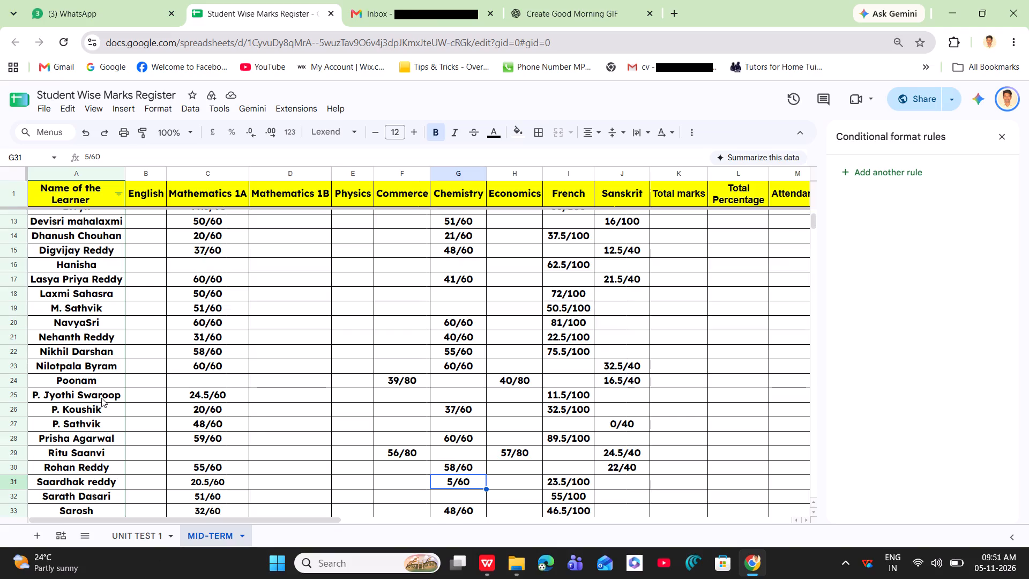
Enter 54/60 as the Chemistry mark for the learner in row 12.
scroll(94, 386, "up", 2)
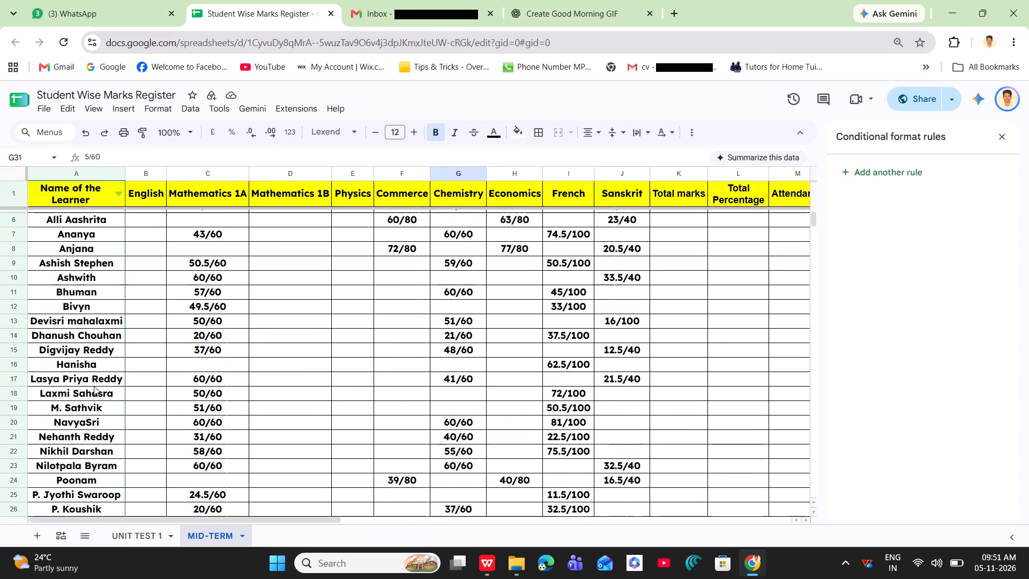
left_click(5, 307)
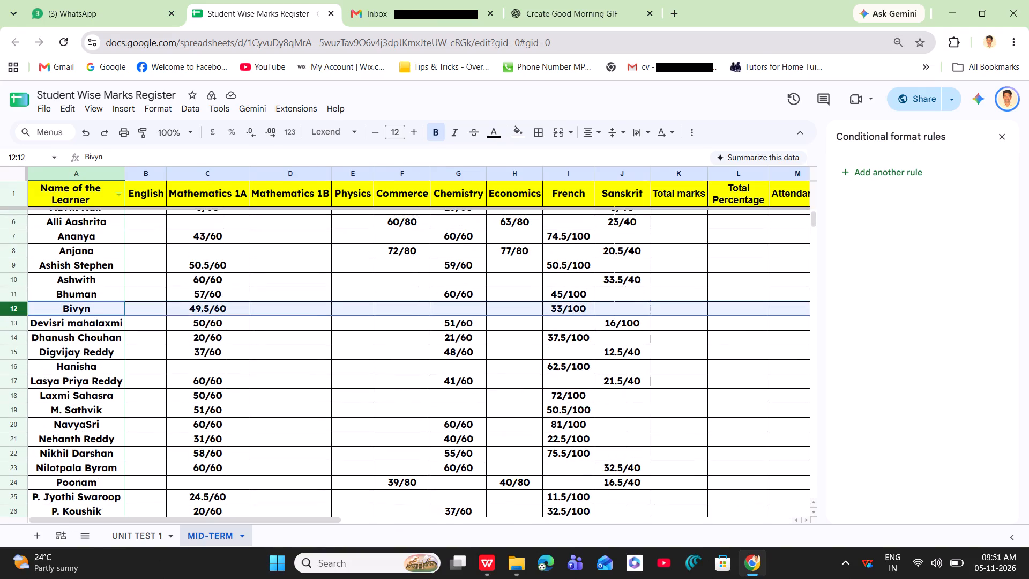
left_click(458, 311)
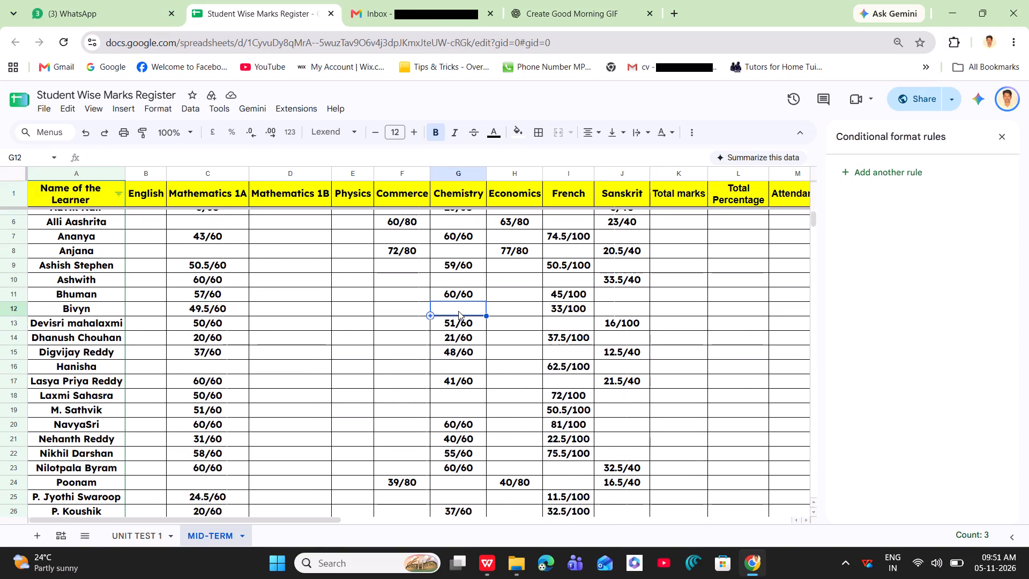
type("54")
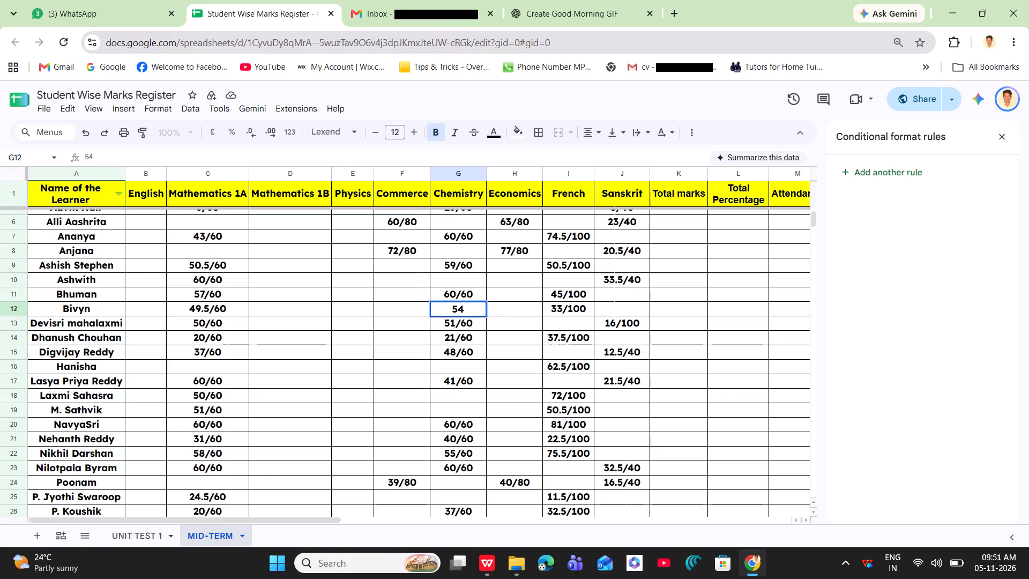
key("slash")
type("60")
key("Return")
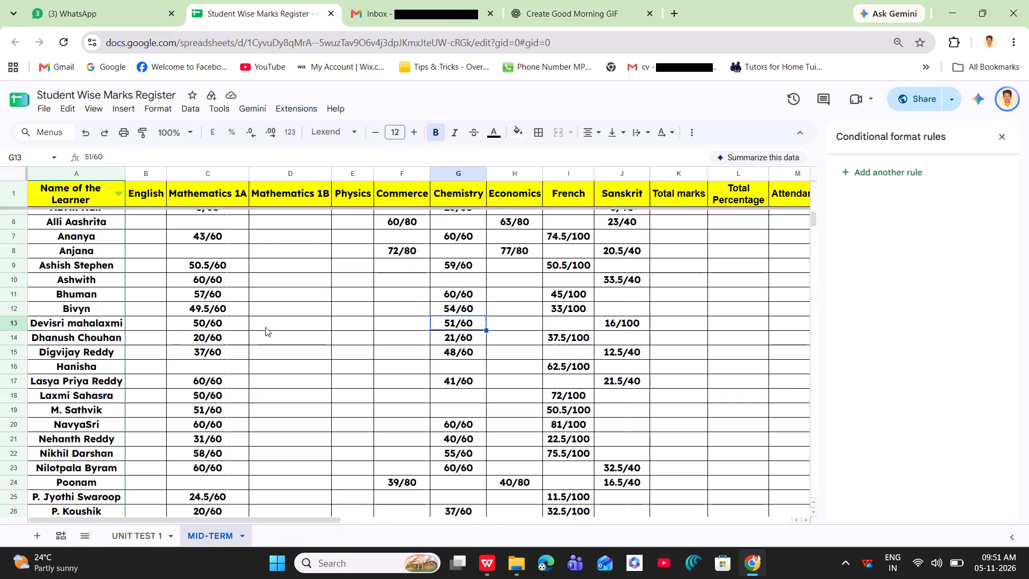
Enter 60/60 as the Chemistry mark for the learner in row 10.
left_click(10, 278)
left_click(458, 283)
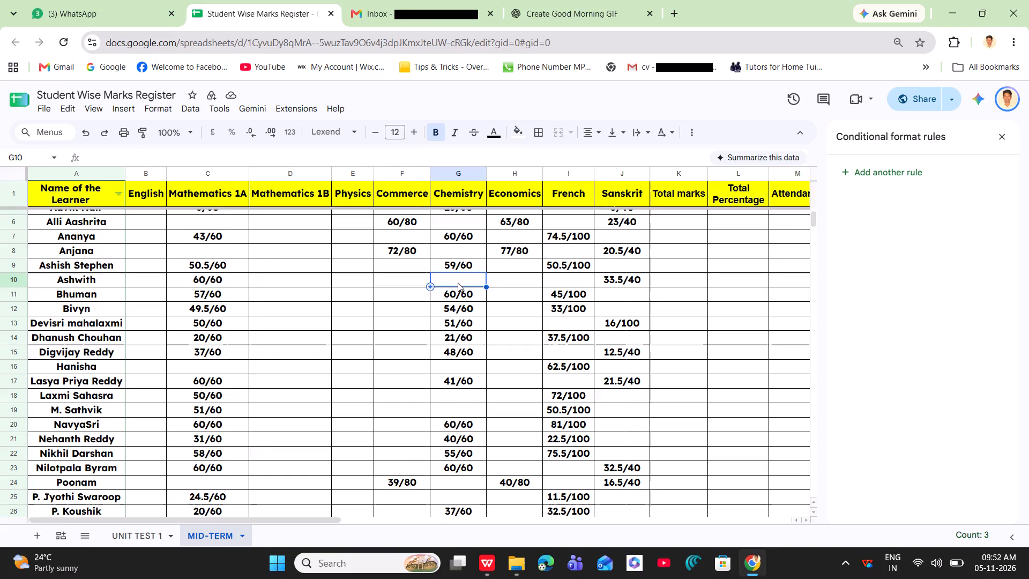
type("60")
key("slash")
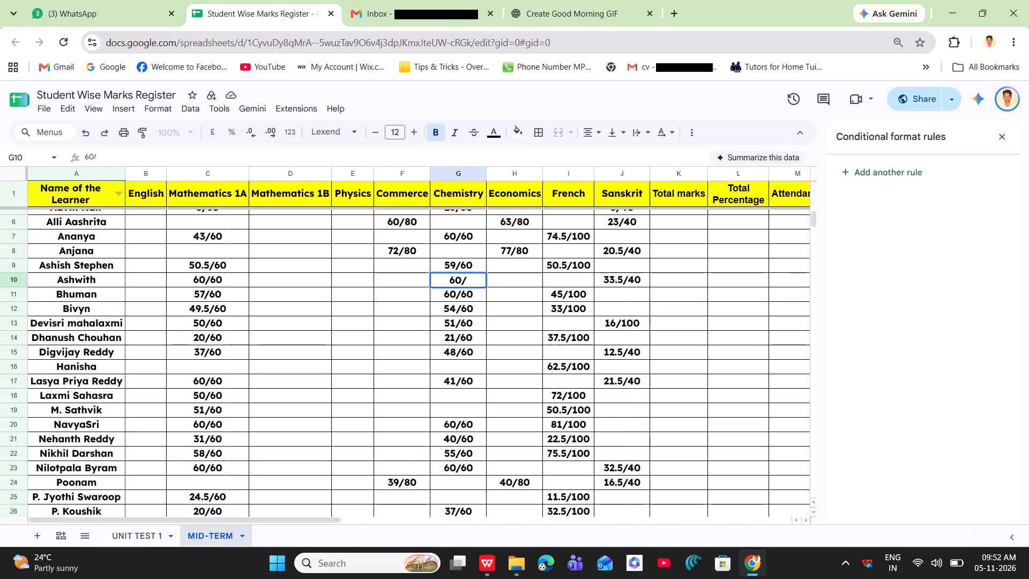
type("60")
key("Return")
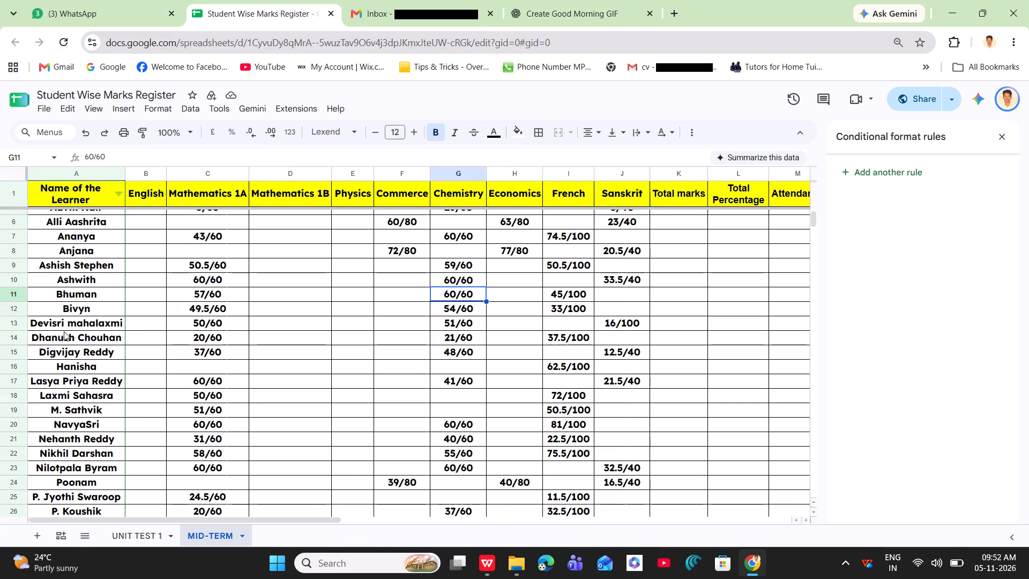
Enter 4/60 as the Chemistry mark for the learner in row 25.
left_click(464, 496)
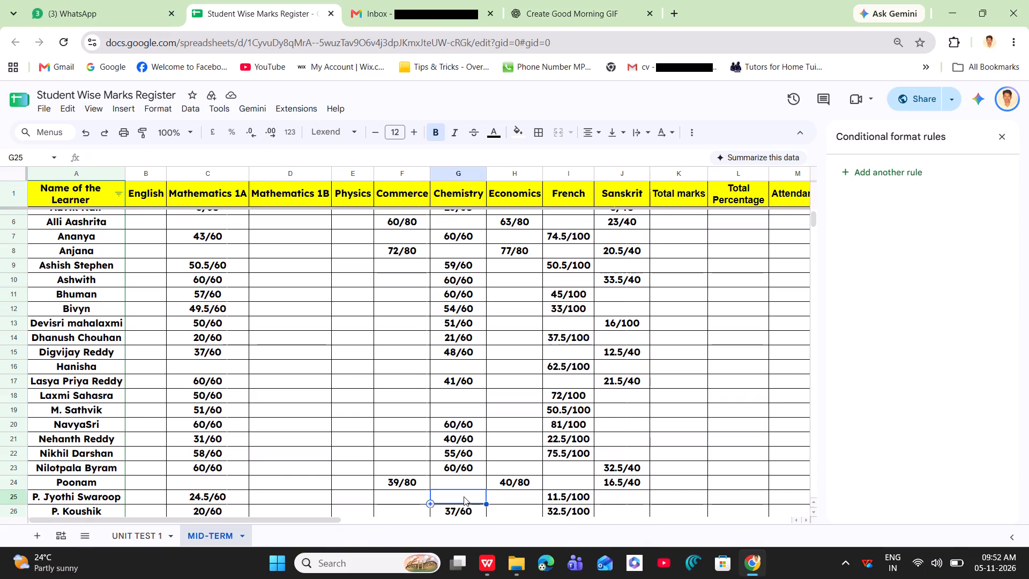
type("4/")
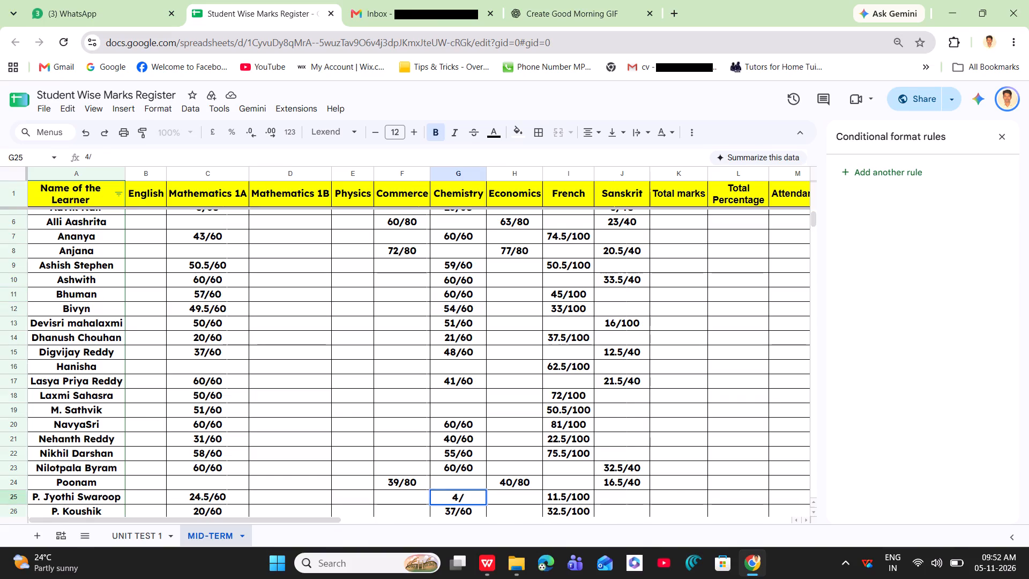
type("60")
key("Return")
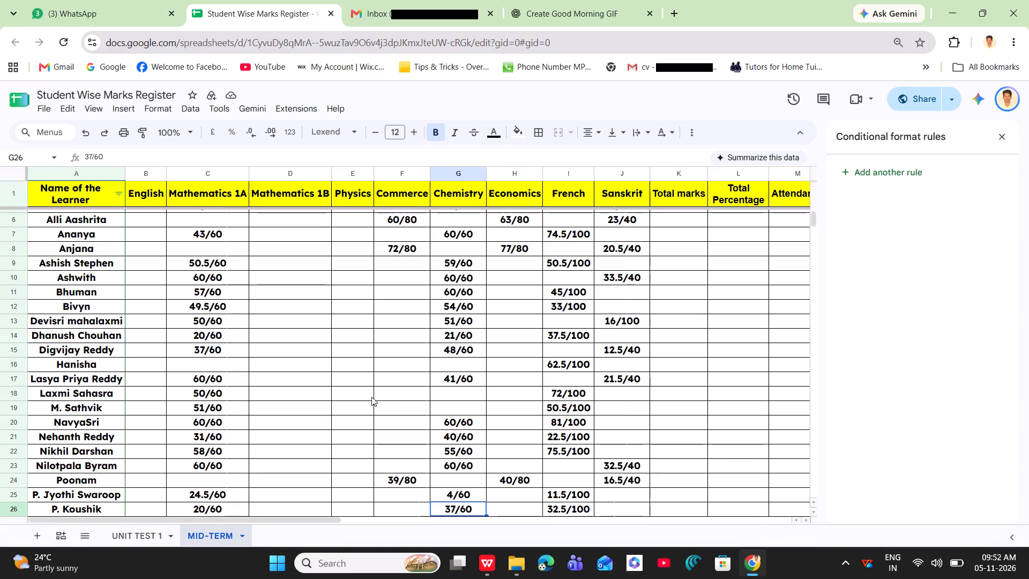
Enter 53/60 as the Chemistry mark for the learner in row 18.
left_click(460, 395)
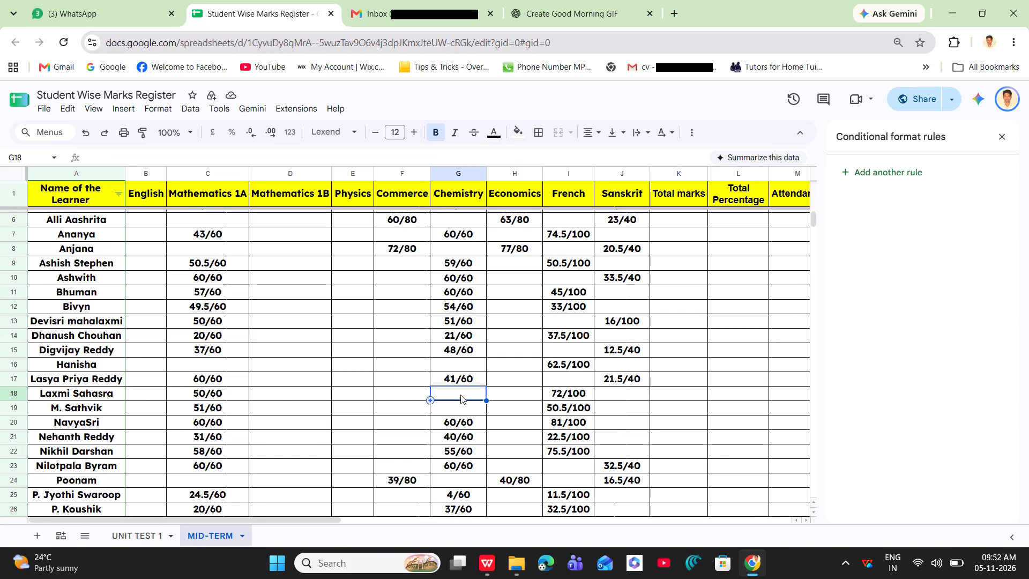
type("53")
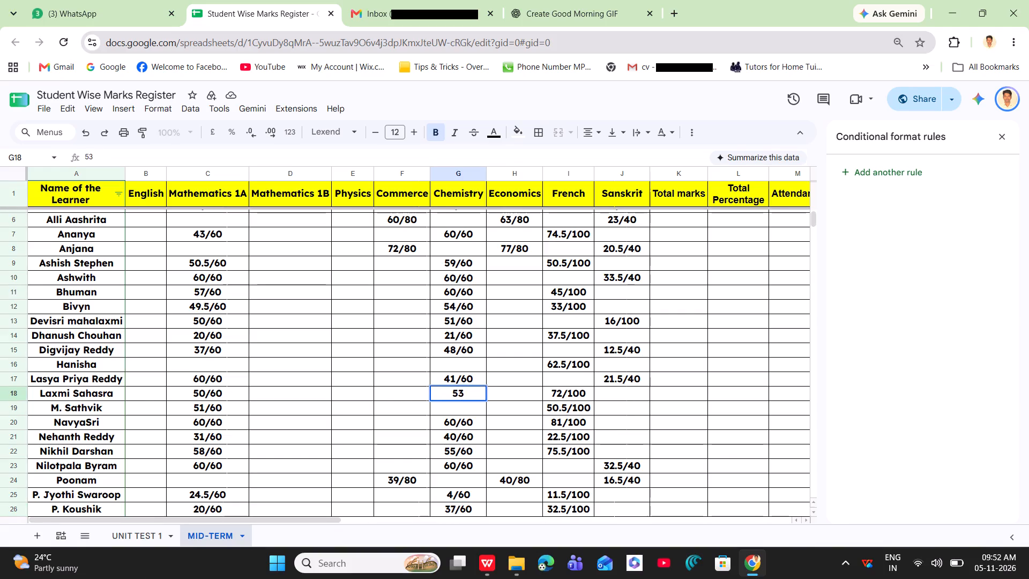
key("slash")
type("60")
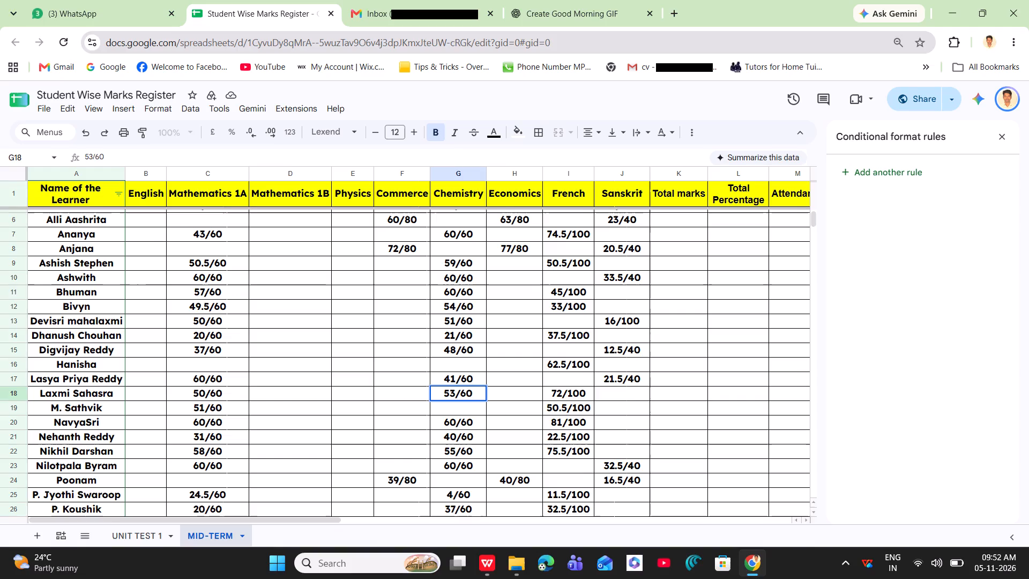
key("Return")
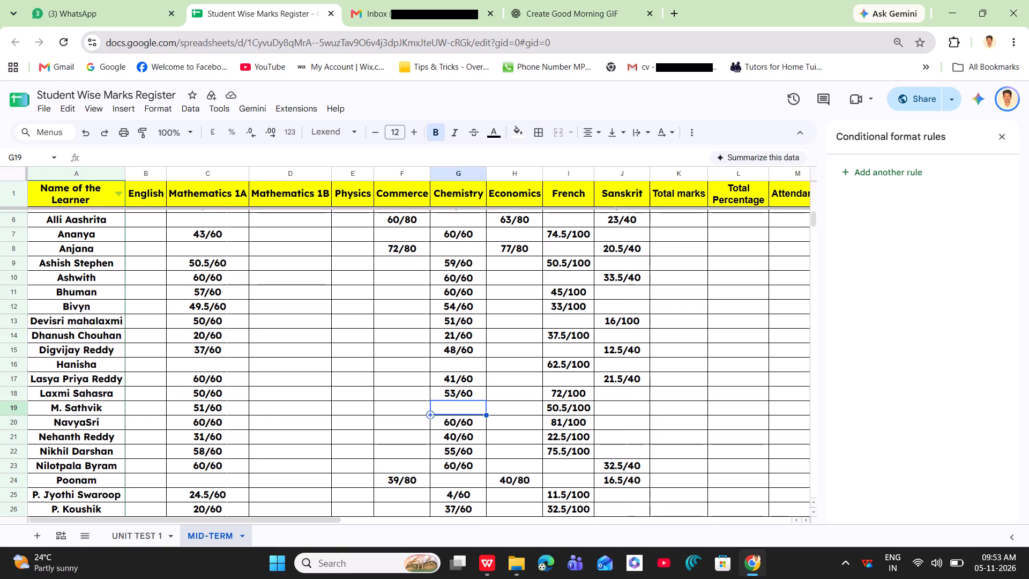
Enter 51/60 as the Chemistry mark for the learner in row 19.
type("51")
key("slash")
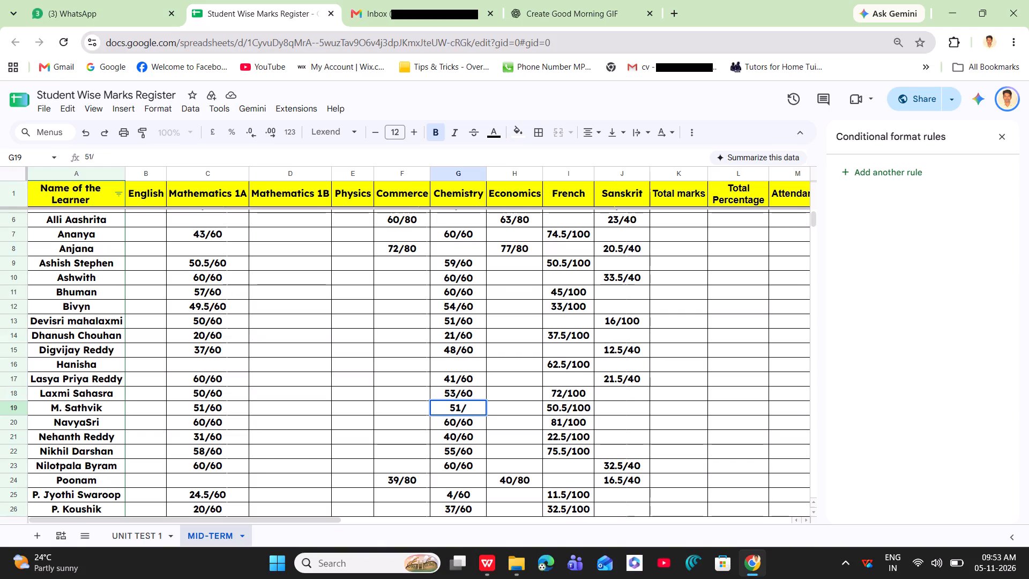
type("60")
key("Return")
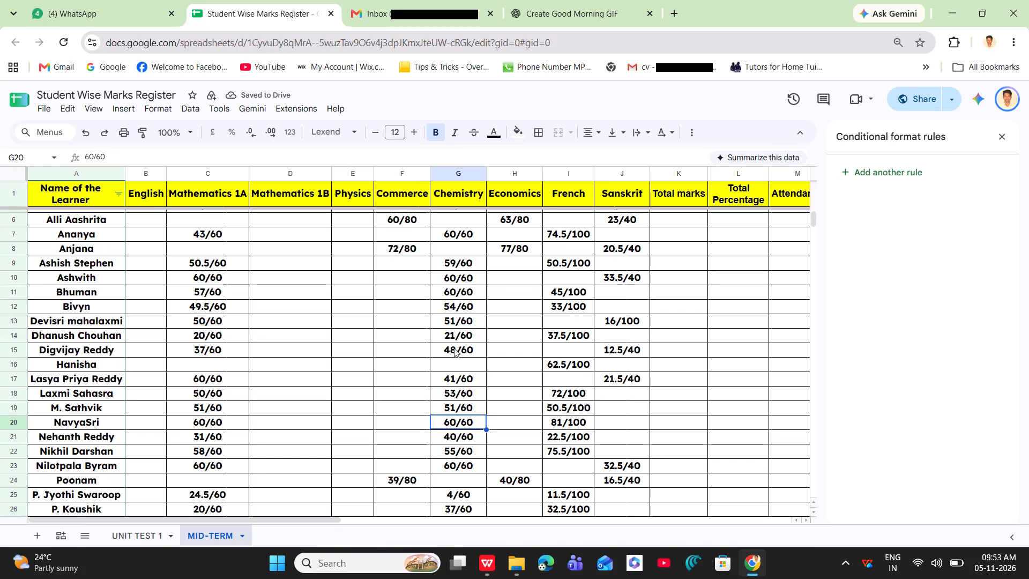
Enter AB in the Chemistry column for the learner in row 4.
left_click(454, 364)
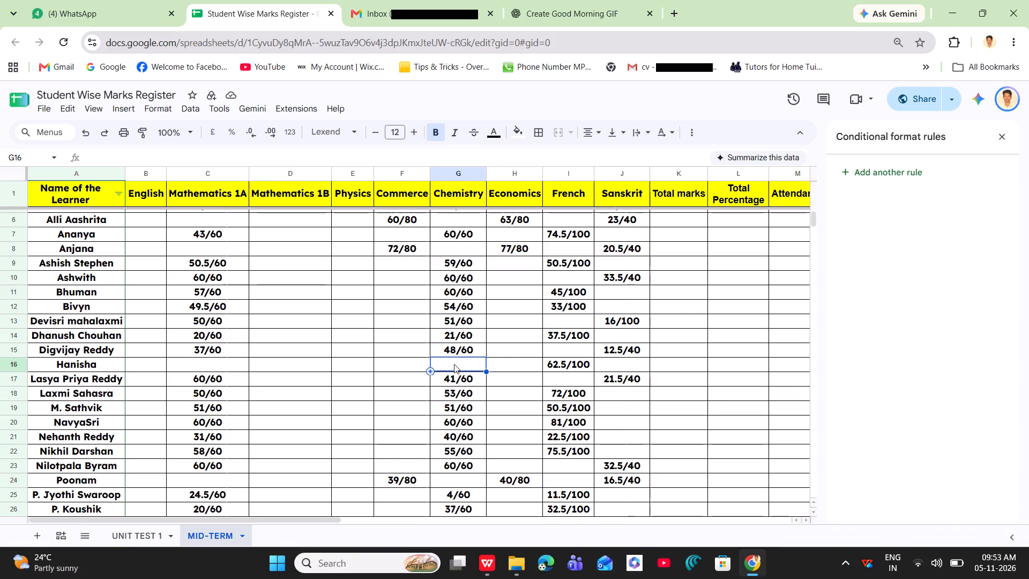
scroll(439, 287, "up", 7)
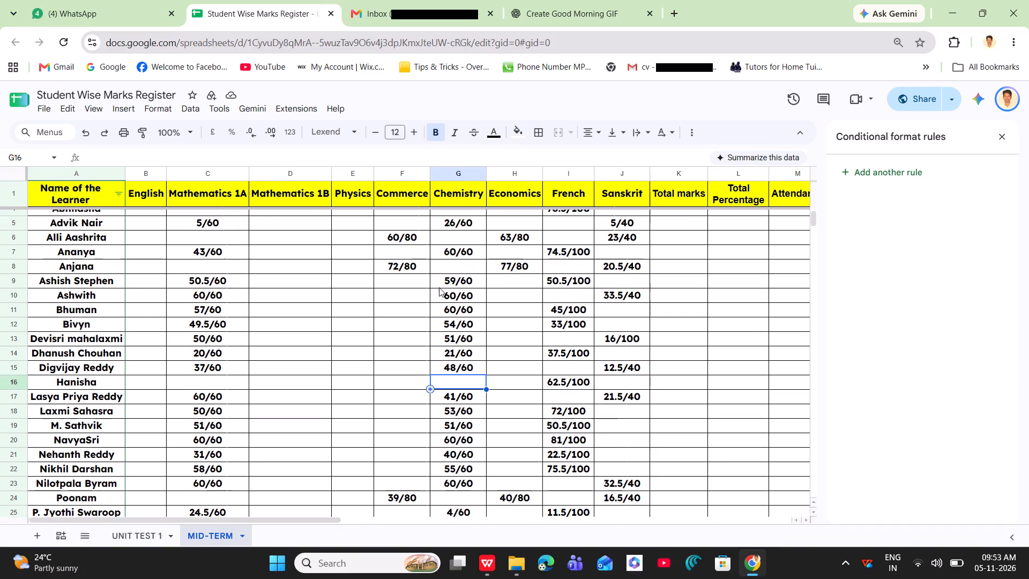
scroll(439, 287, "up", 3)
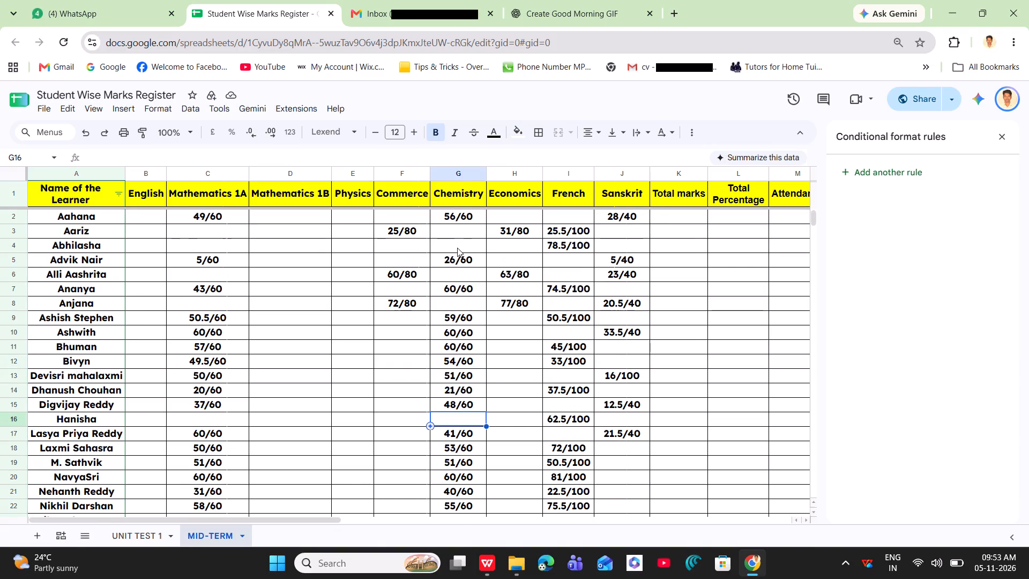
left_click(457, 248)
type("AB")
key("Return")
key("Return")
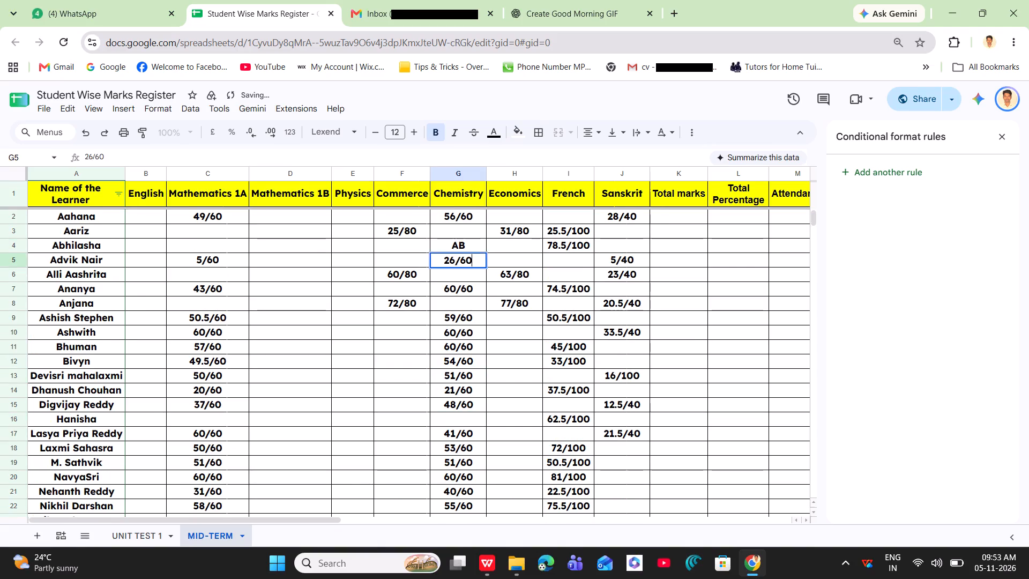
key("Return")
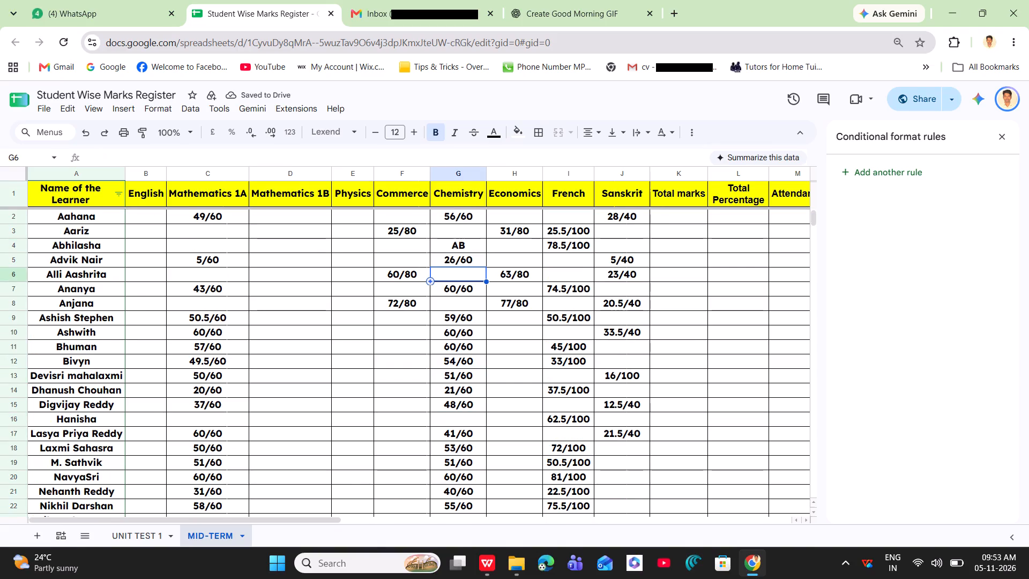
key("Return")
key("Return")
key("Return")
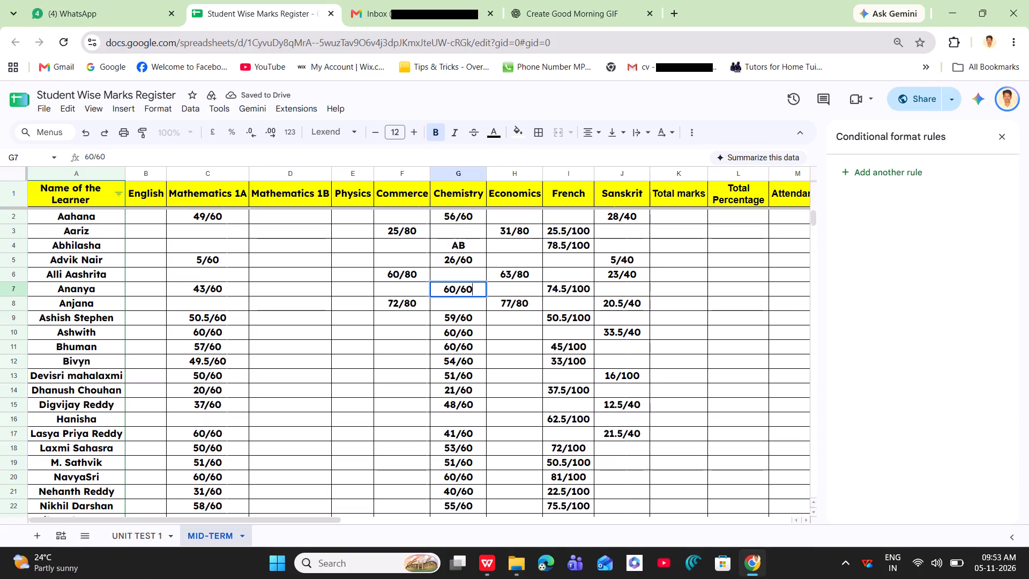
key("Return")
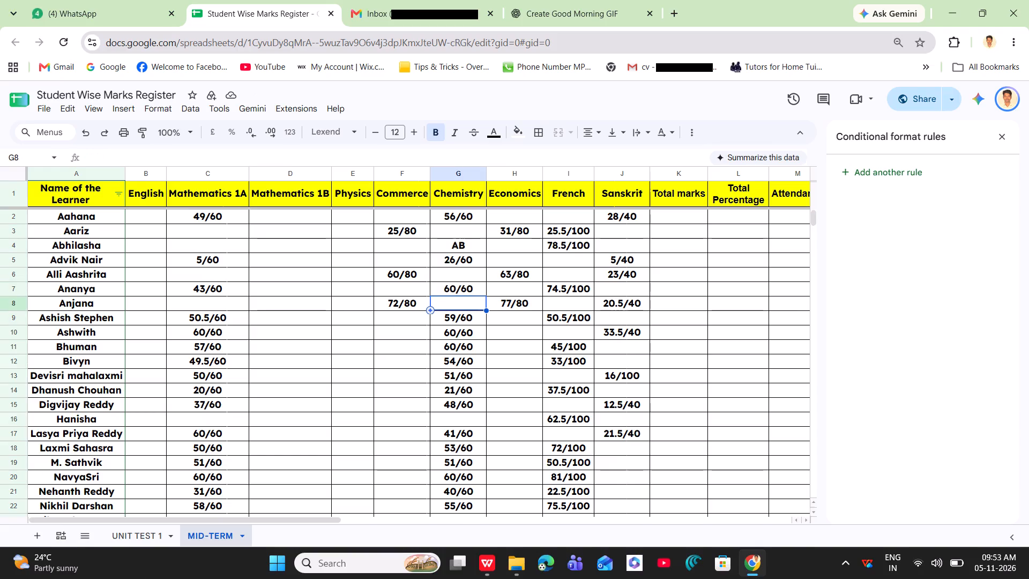
Enter AB in the Chemistry column for the learner in row 16.
left_click(461, 415)
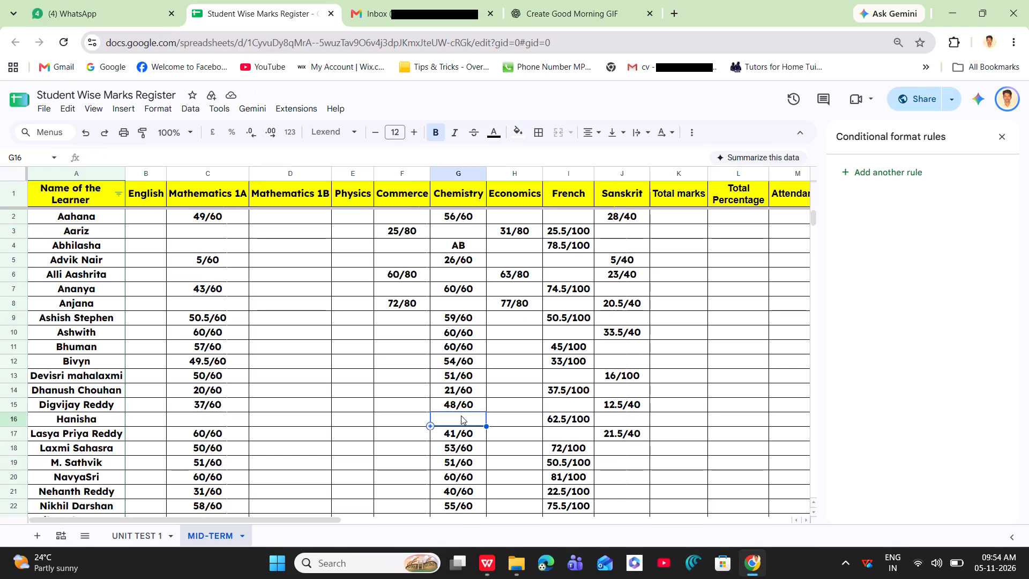
type("AB")
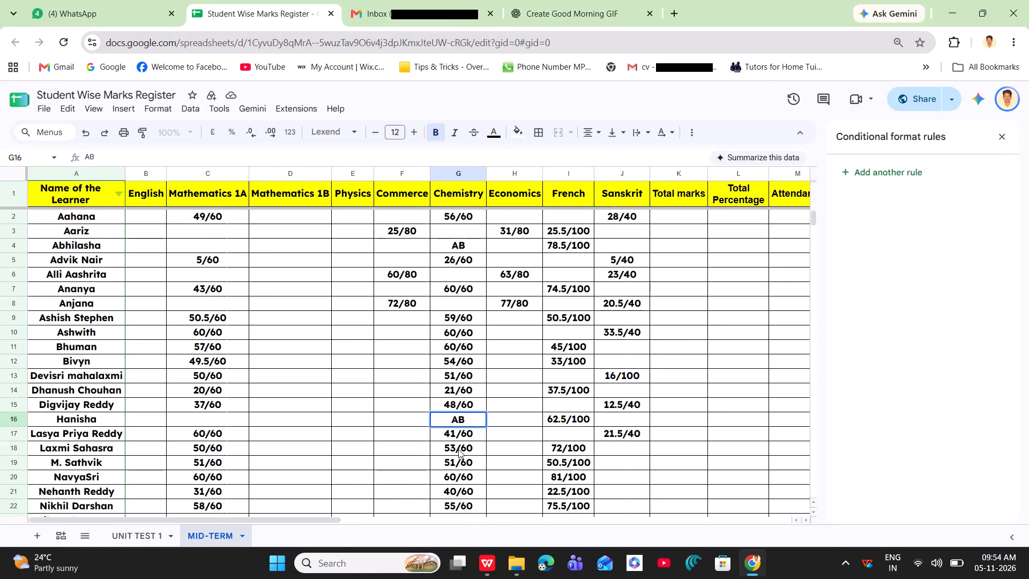
scroll(458, 449, "down", 1)
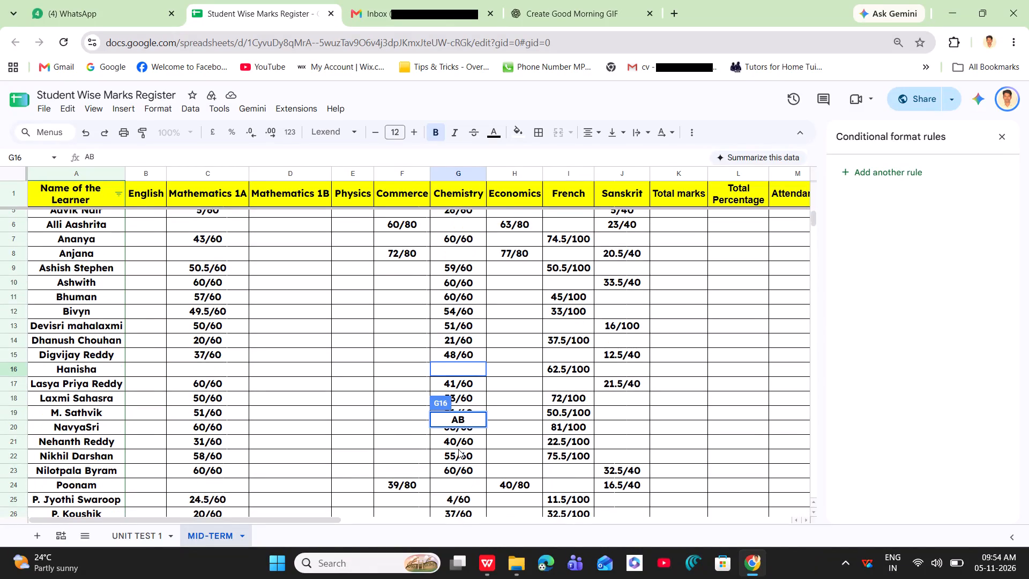
left_click(453, 365)
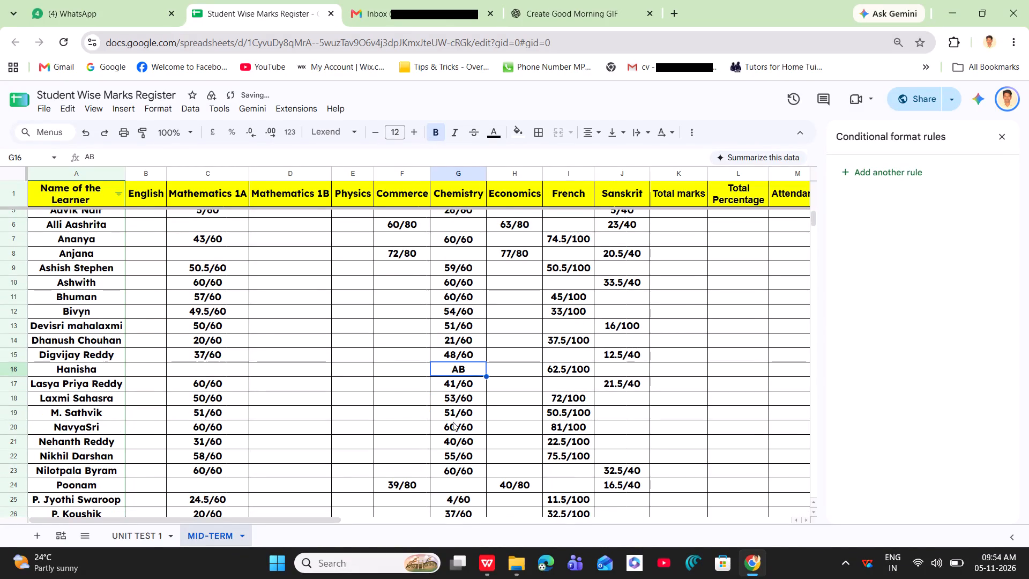
Enter AB in the Chemistry column for the learner in row 32.
left_click(449, 490)
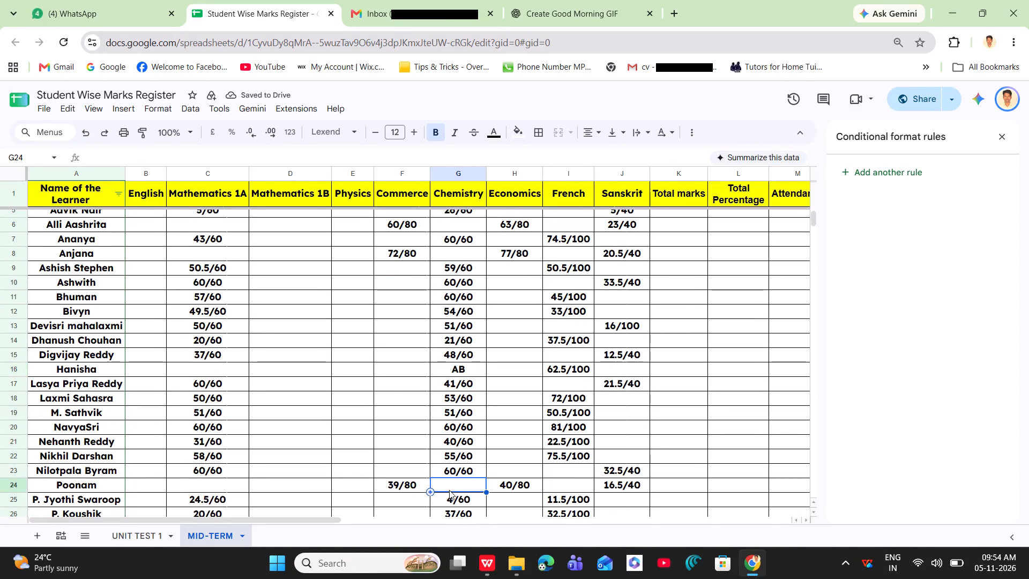
scroll(449, 490, "down", 1)
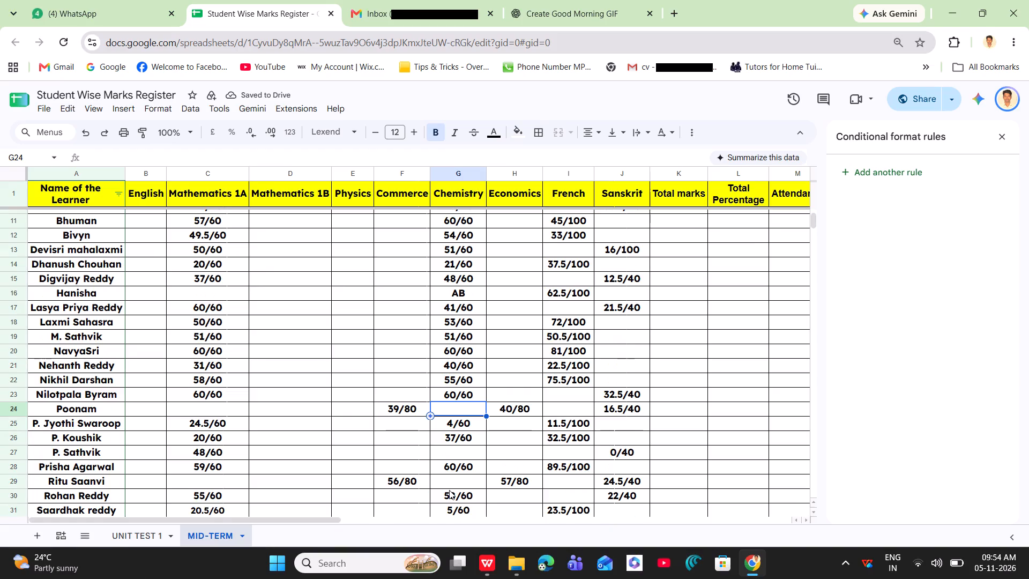
scroll(449, 490, "down", 1)
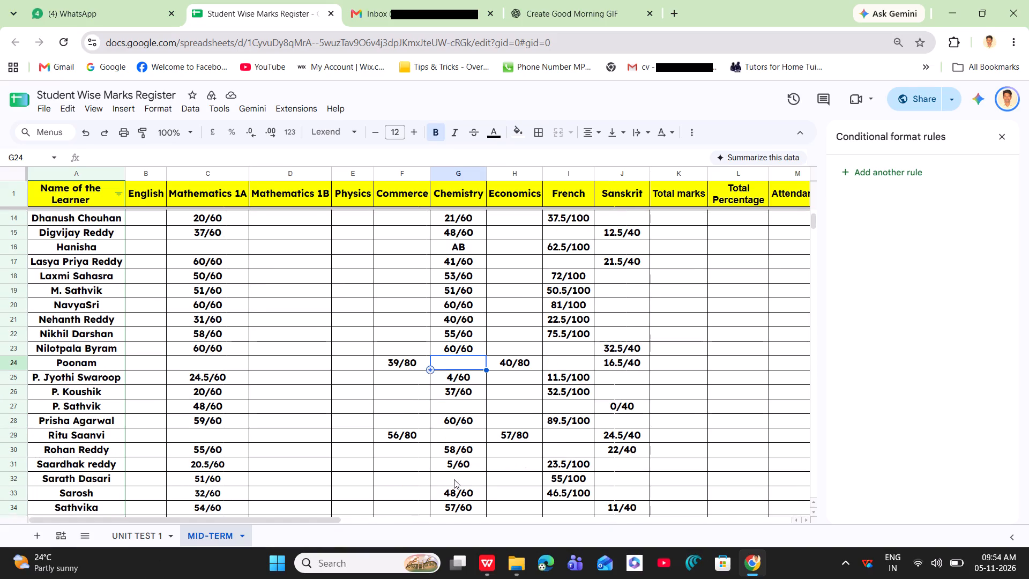
left_click(454, 479)
type("AB")
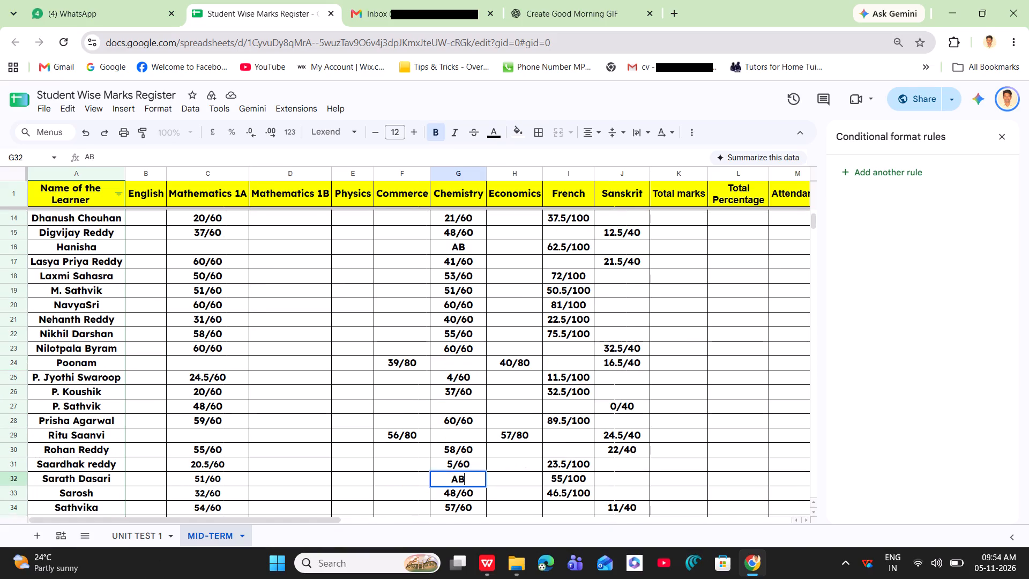
scroll(454, 479, "down", 2)
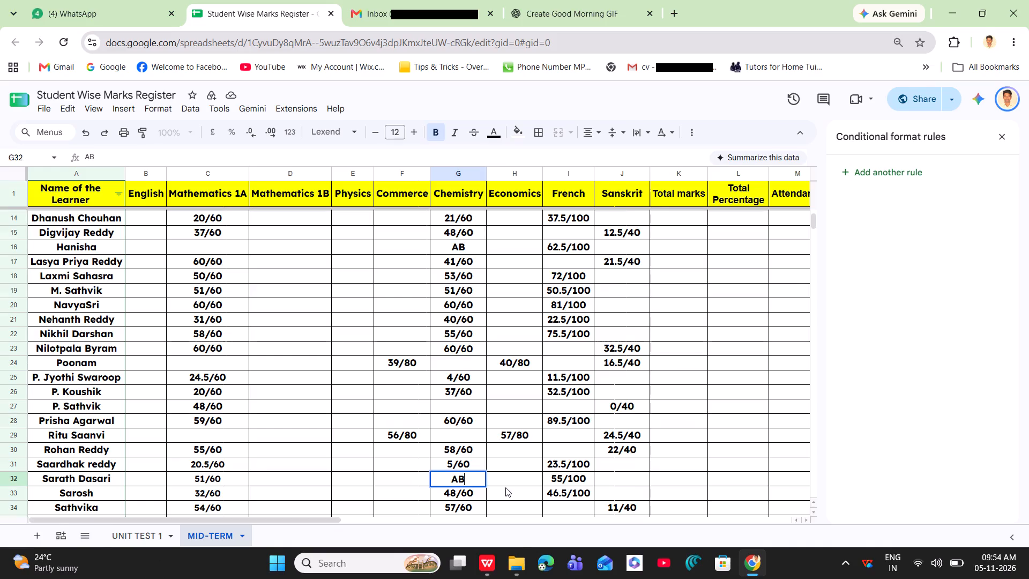
left_click(510, 487)
Enter AB in the Chemistry column for the learner in row 36.
scroll(510, 487, "down", 1)
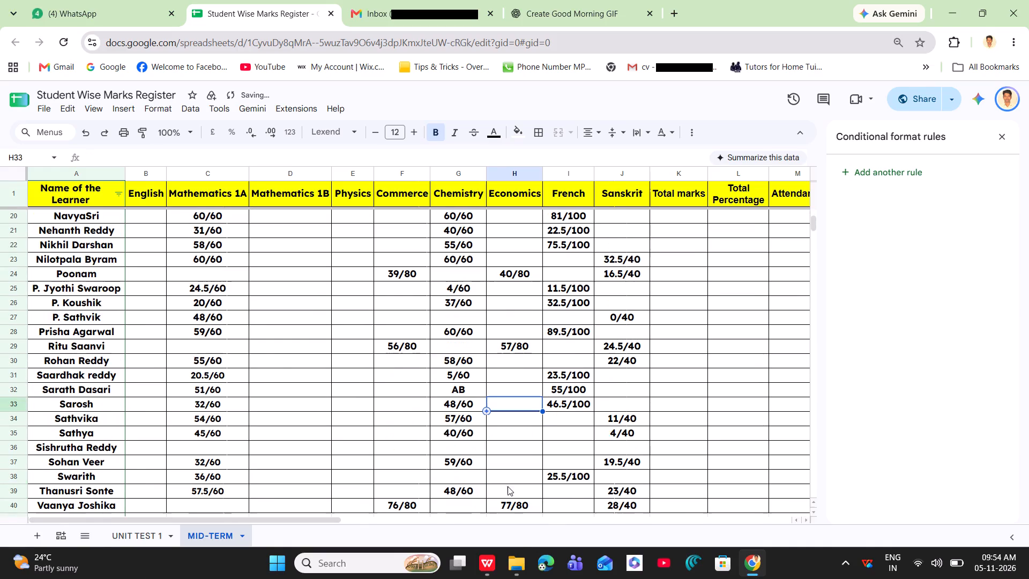
left_click(453, 446)
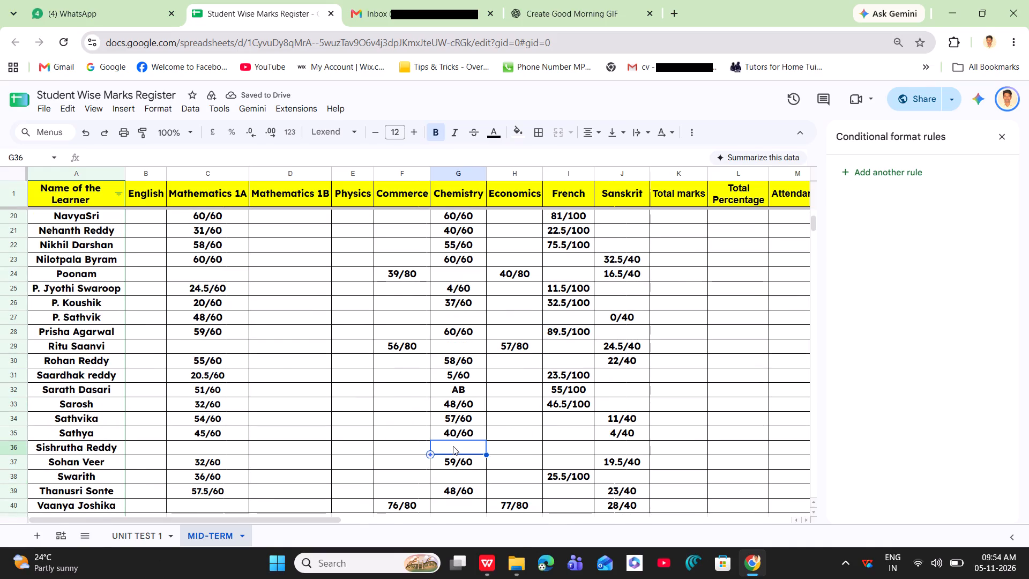
type("AB")
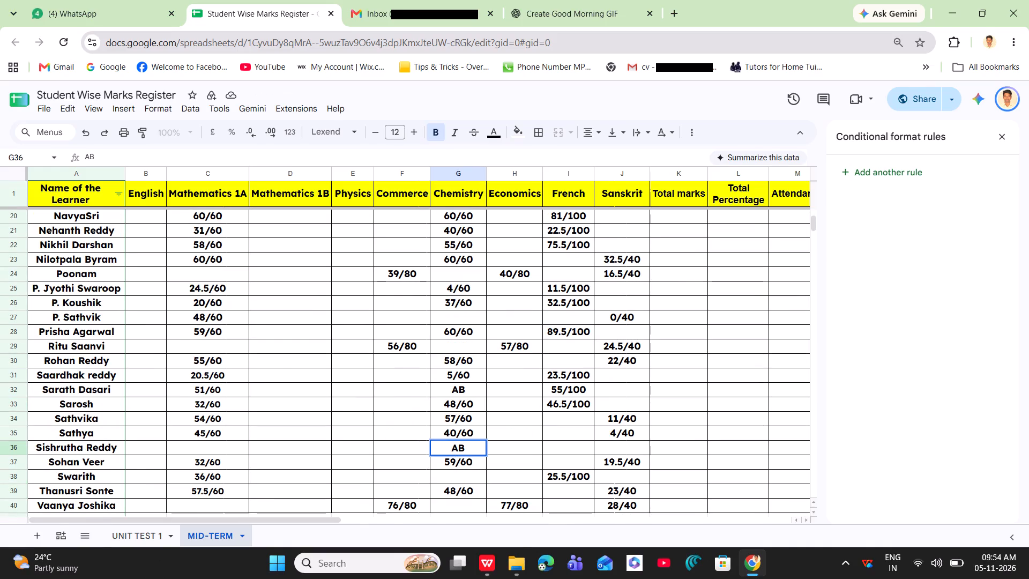
Enter AB in the Chemistry column for the learner in row 38.
left_click(458, 474)
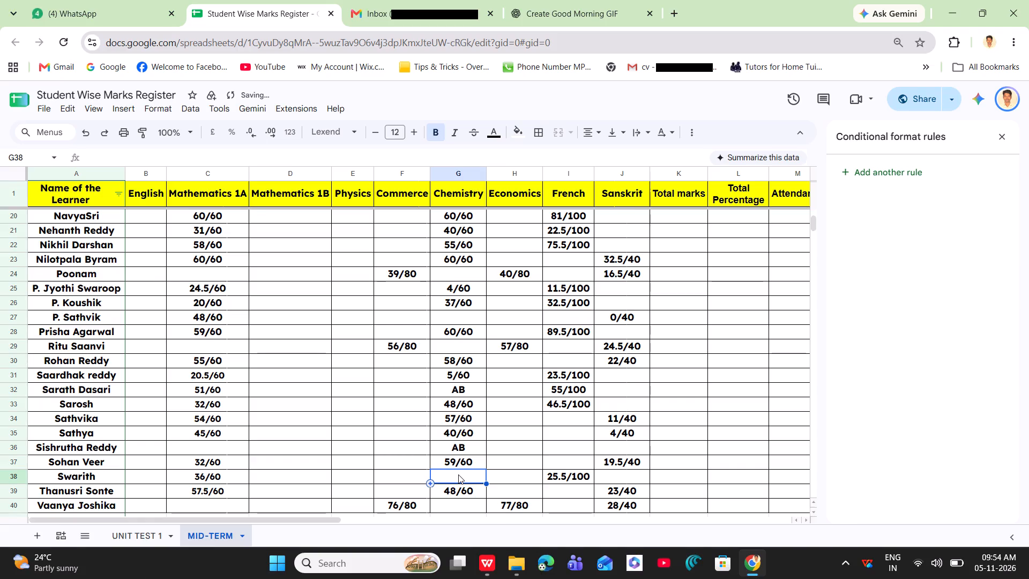
type("AB")
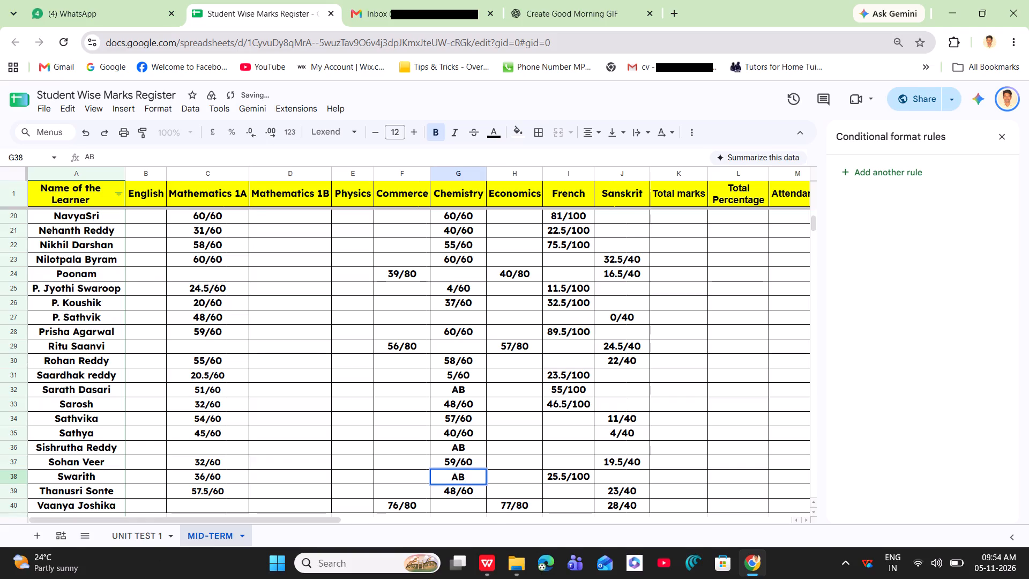
scroll(458, 474, "down", 1)
left_click(513, 470)
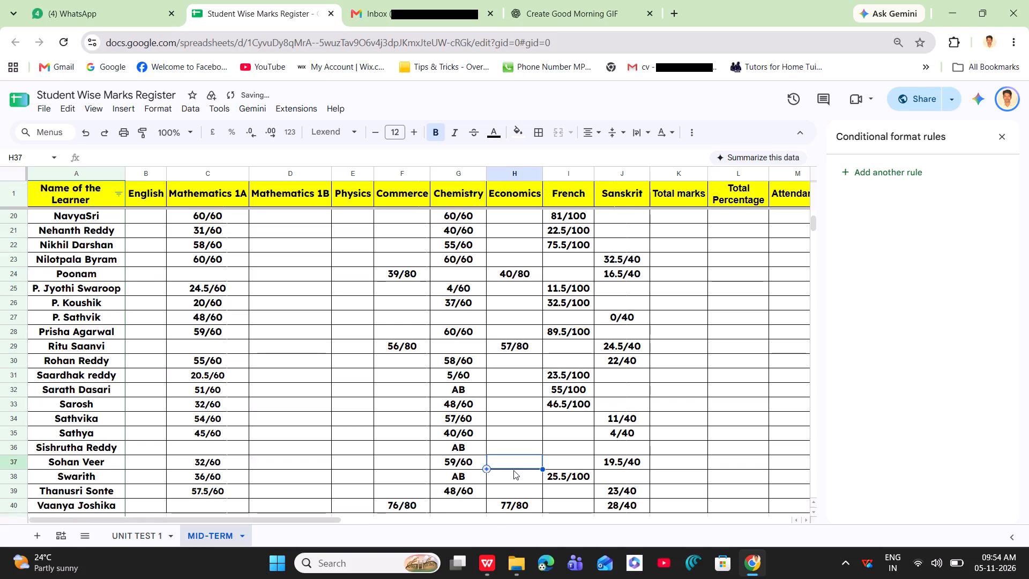
Search the MID-TERM sheet for "SATH" and go through the matching learner names.
scroll(513, 470, "down", 1)
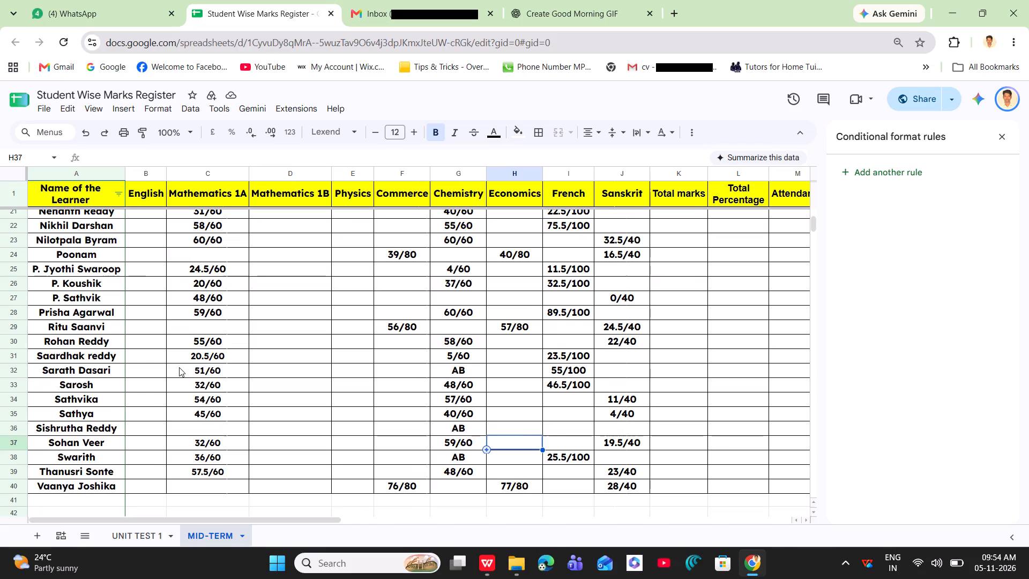
key("ctrl+a")
key("ctrl+f")
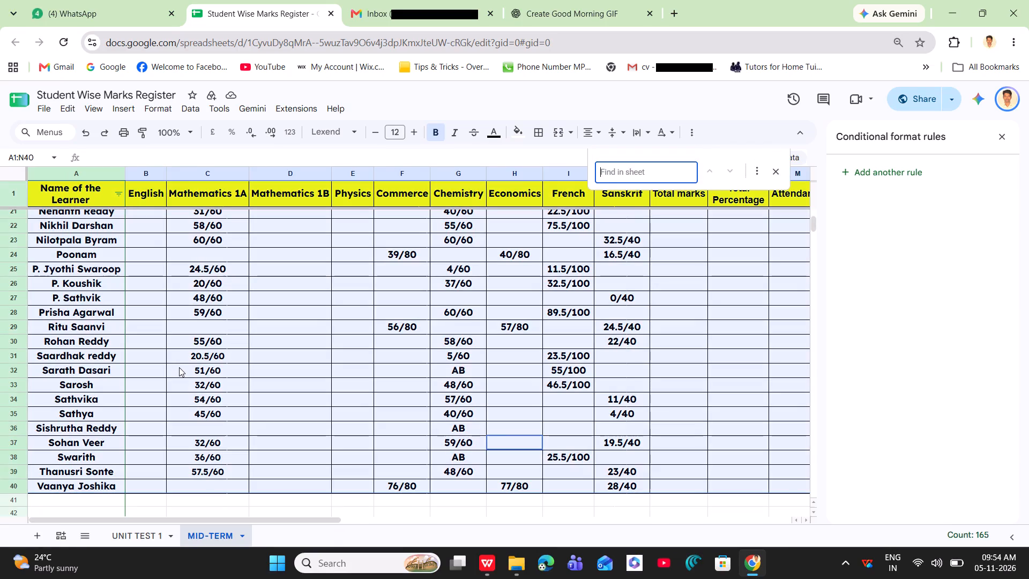
type("SA")
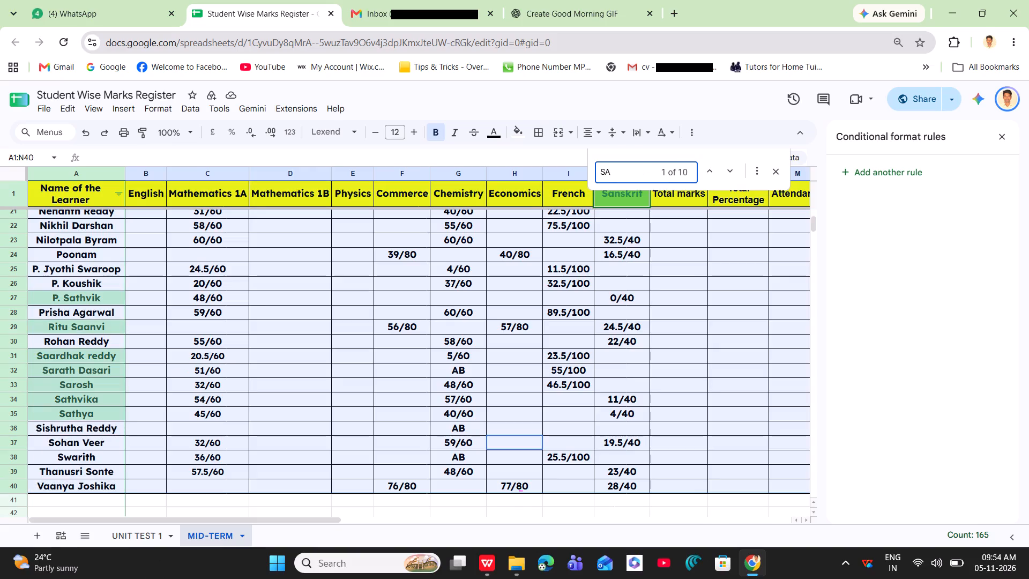
type("TH")
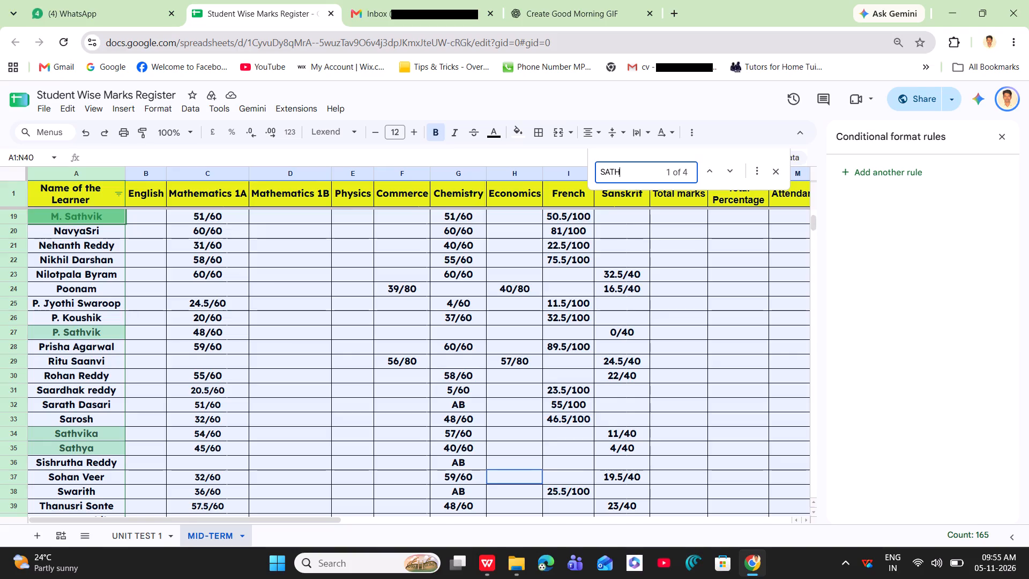
key("Return")
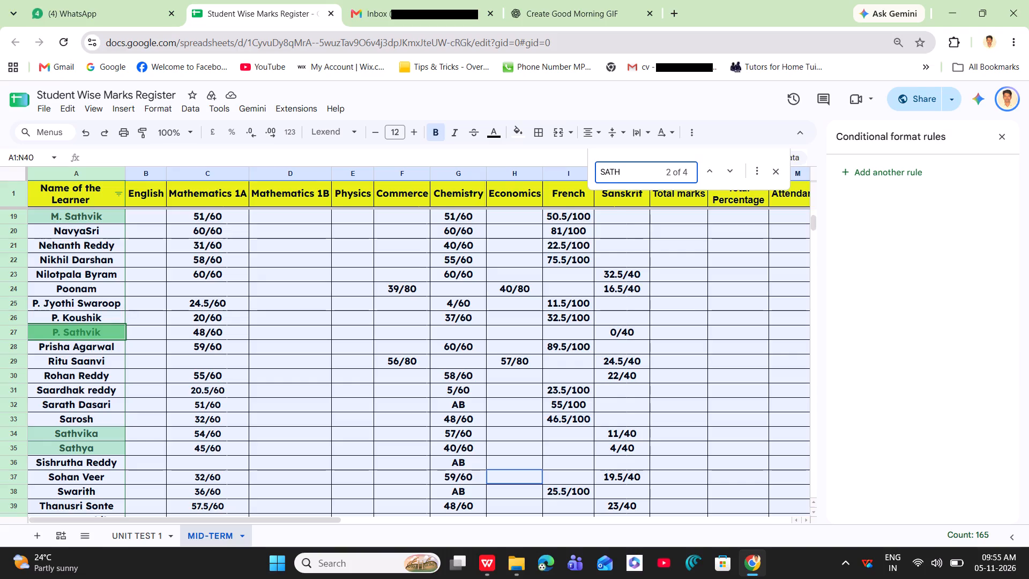
key("Return")
key("Return")
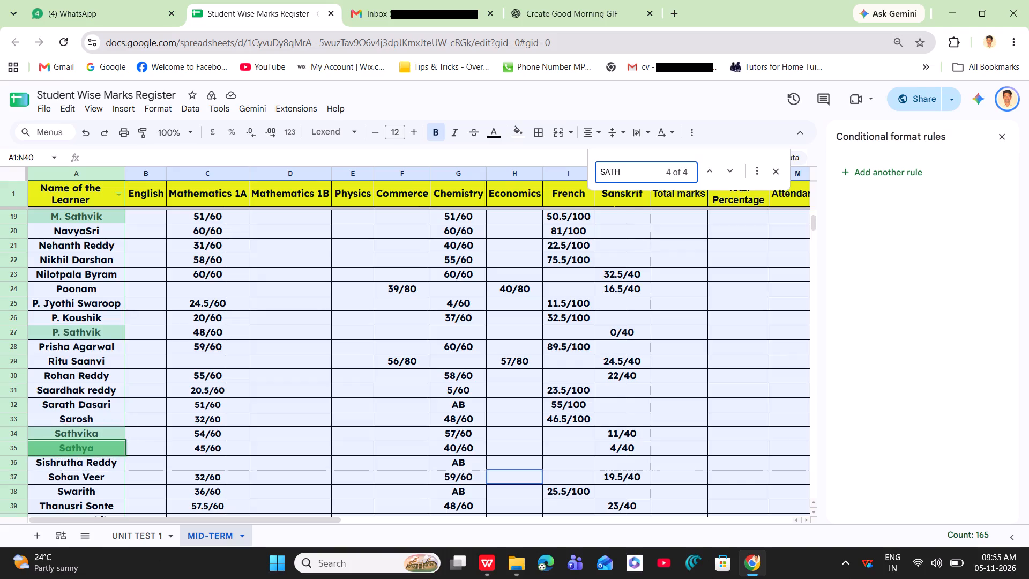
key("Return")
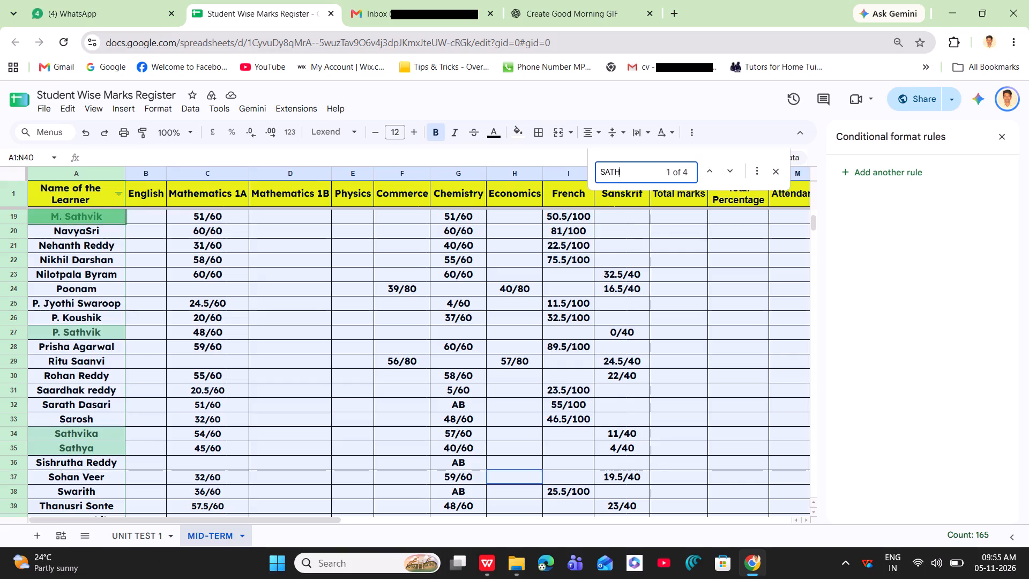
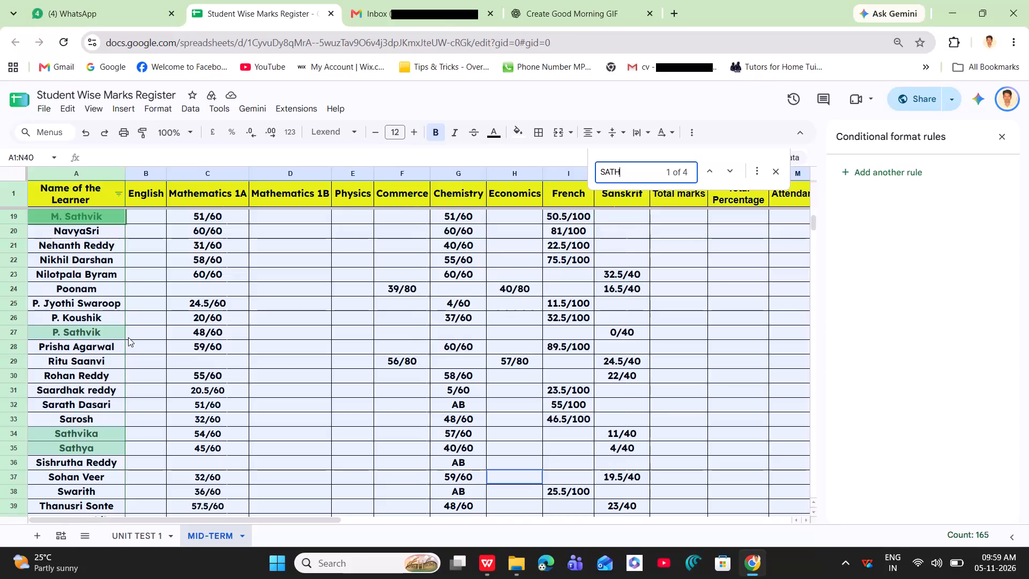
Enter 52/60 in the Chemistry column for the learner in row 27.
left_click(97, 333)
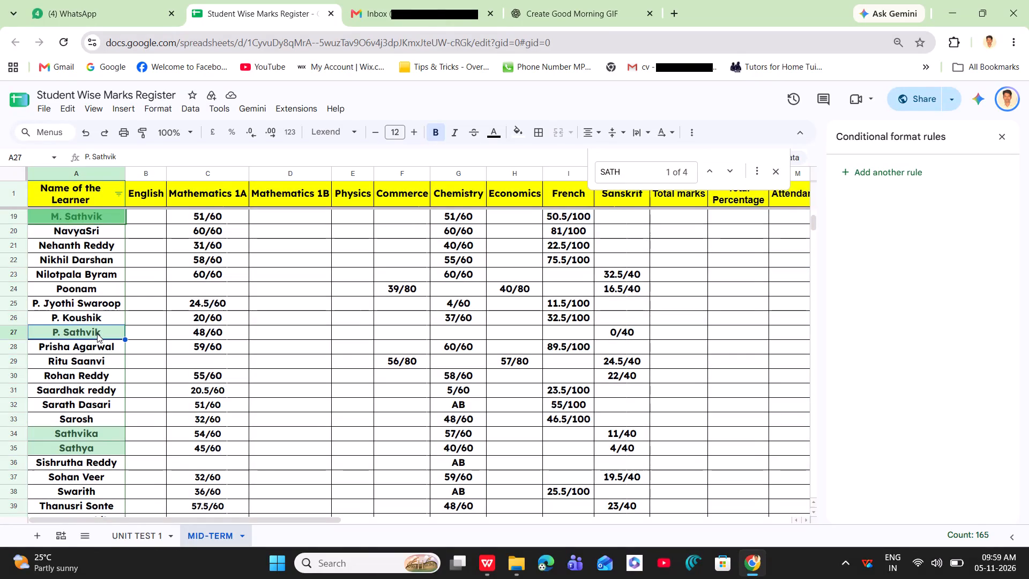
left_click(460, 333)
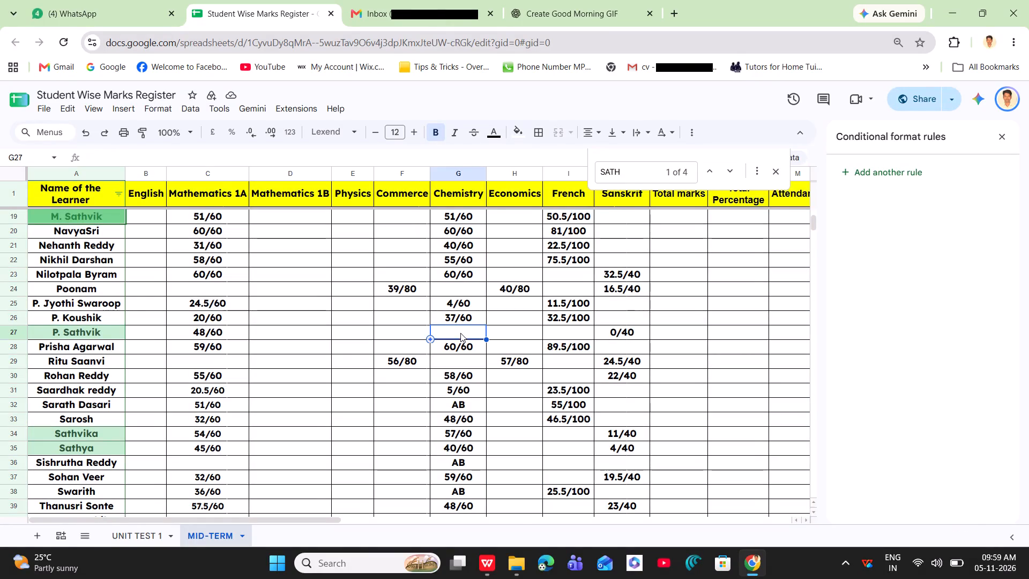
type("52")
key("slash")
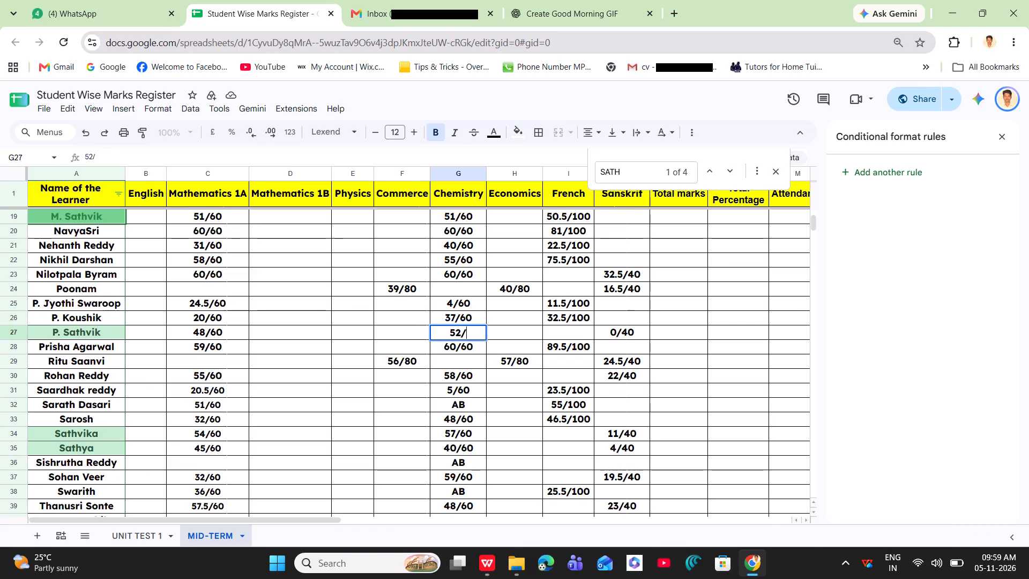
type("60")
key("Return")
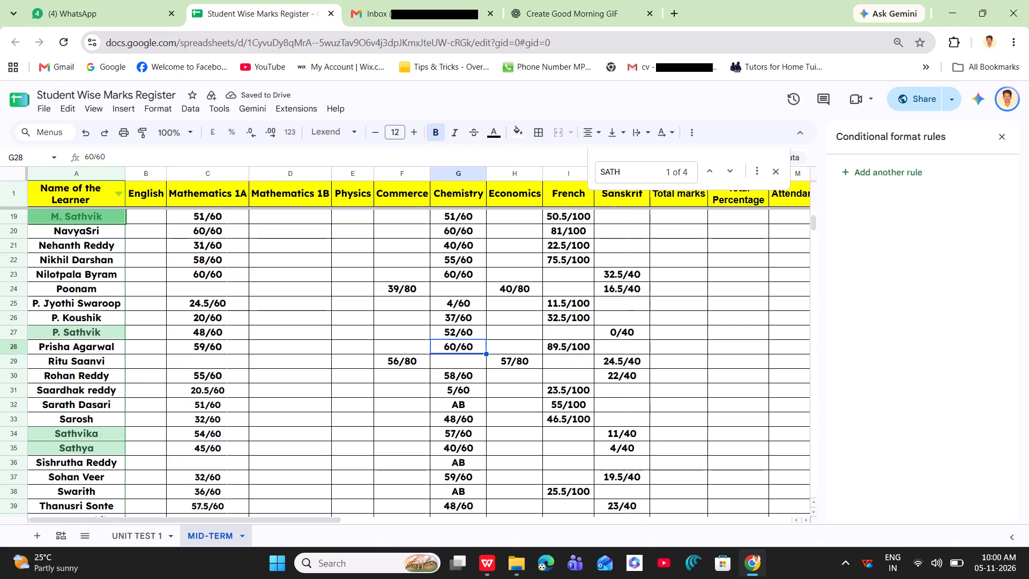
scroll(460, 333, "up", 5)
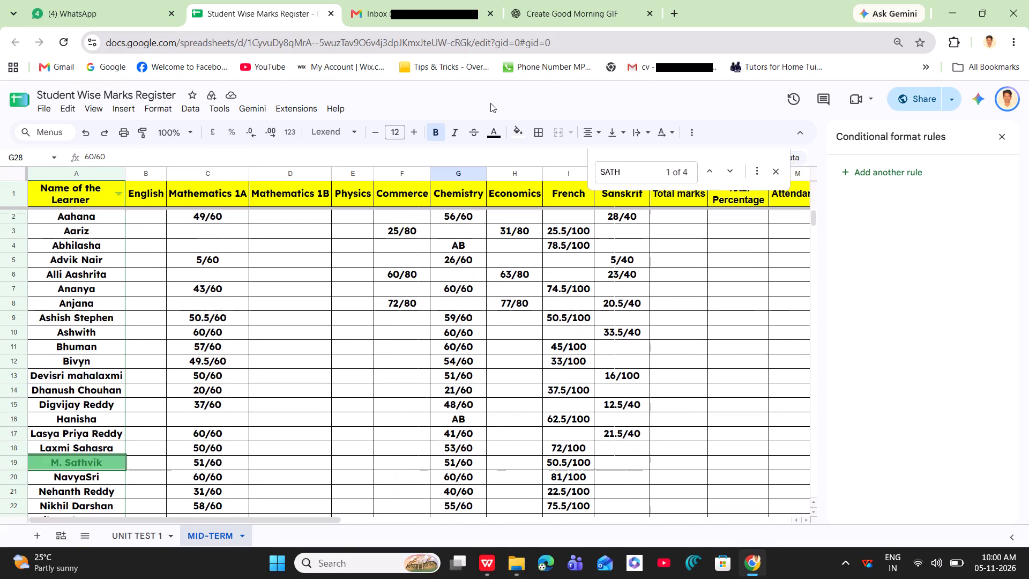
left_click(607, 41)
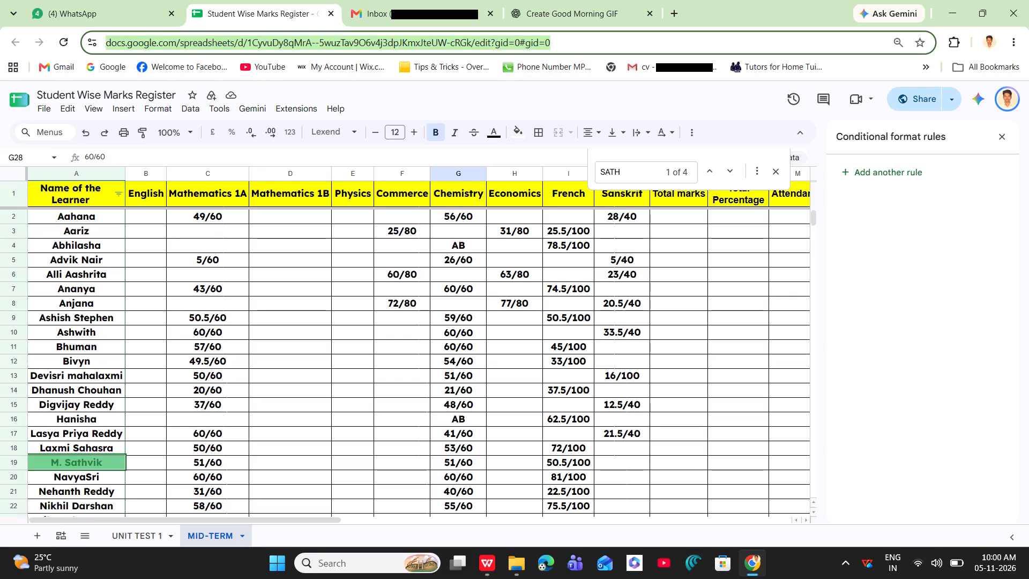
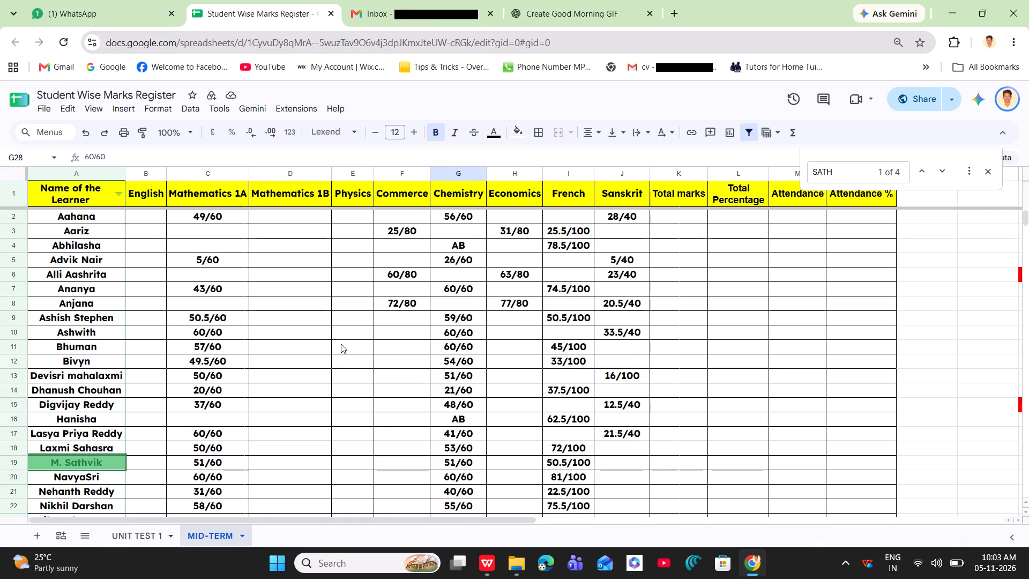
Select the Sanskrit mark of the learner in row 2 on the MID-TERM sheet.
left_click(612, 218)
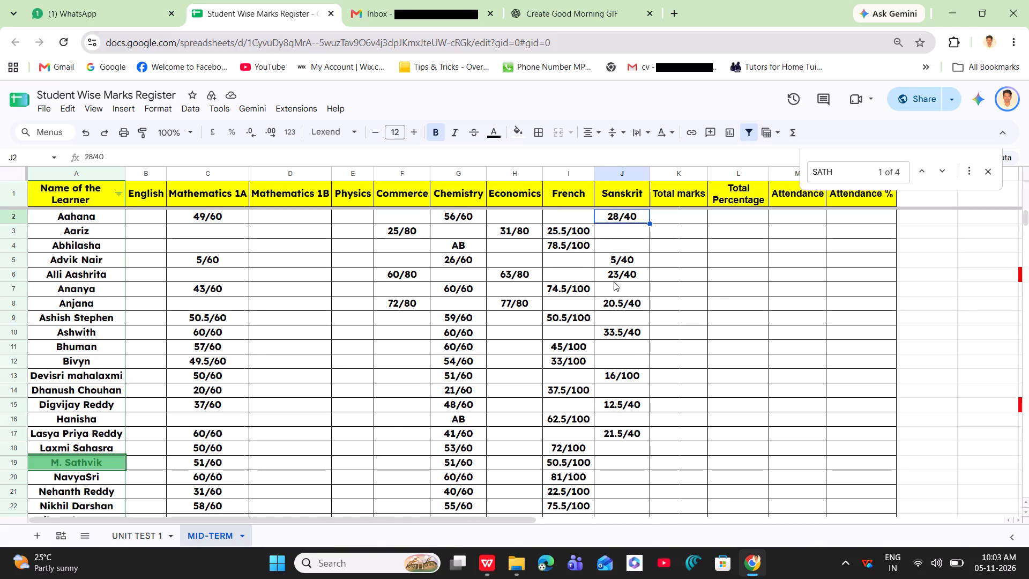
Check the learners' marks in the Sanskrit column of the MID-TERM sheet, from the first learner to the last.
left_click(622, 331)
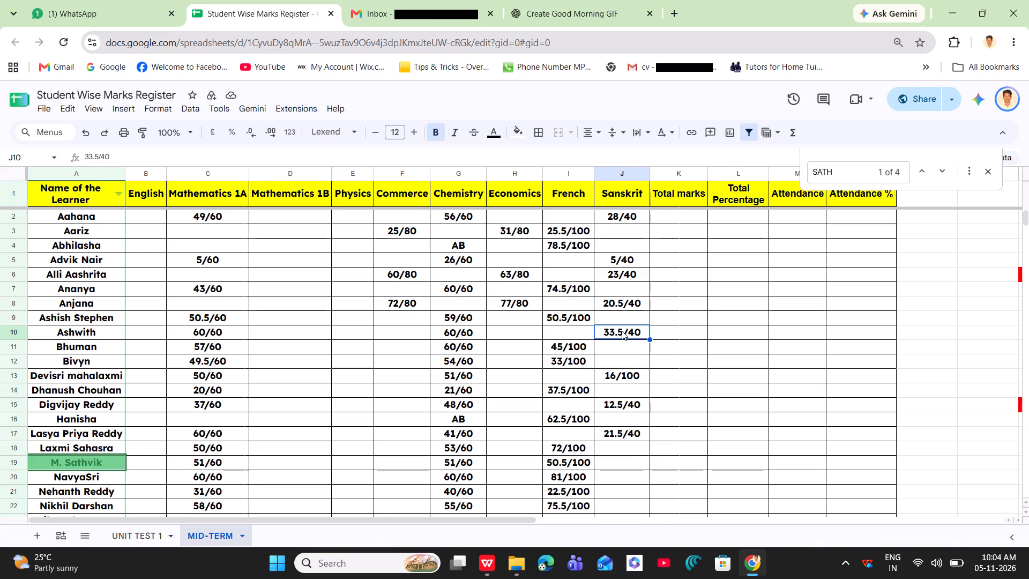
left_click(615, 374)
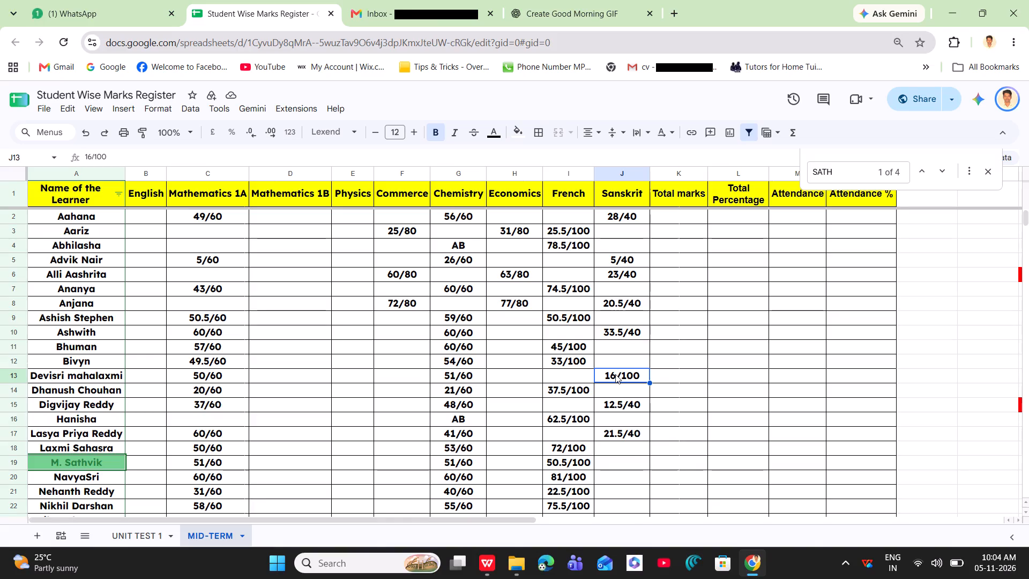
left_click(605, 402)
left_click(608, 435)
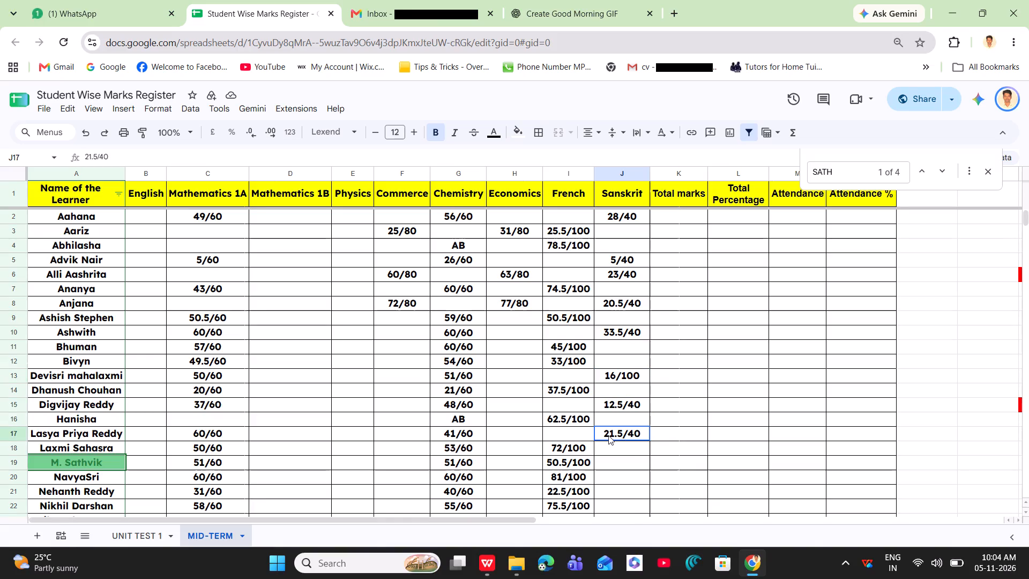
scroll(608, 435, "down", 5)
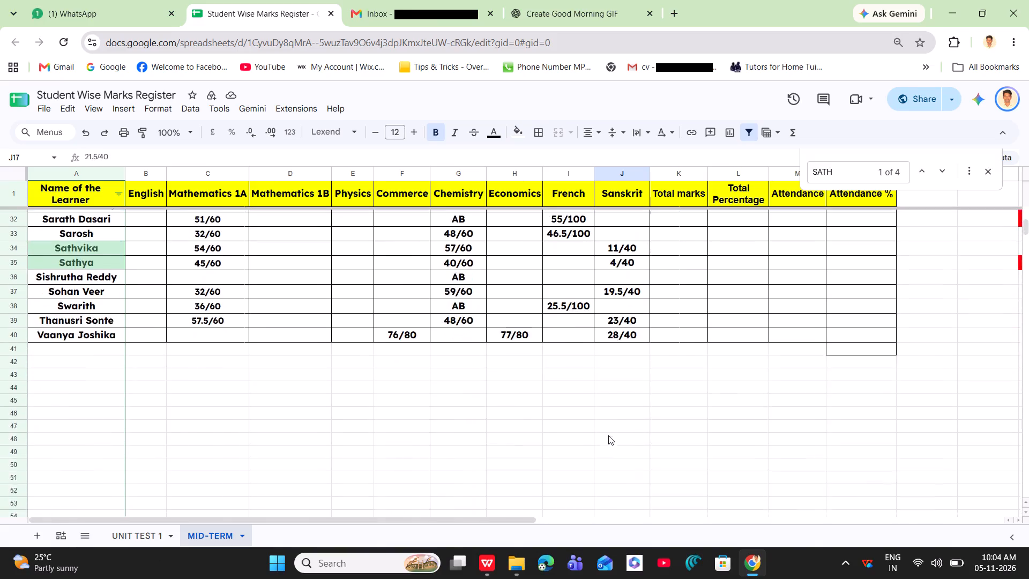
scroll(608, 435, "down", 2)
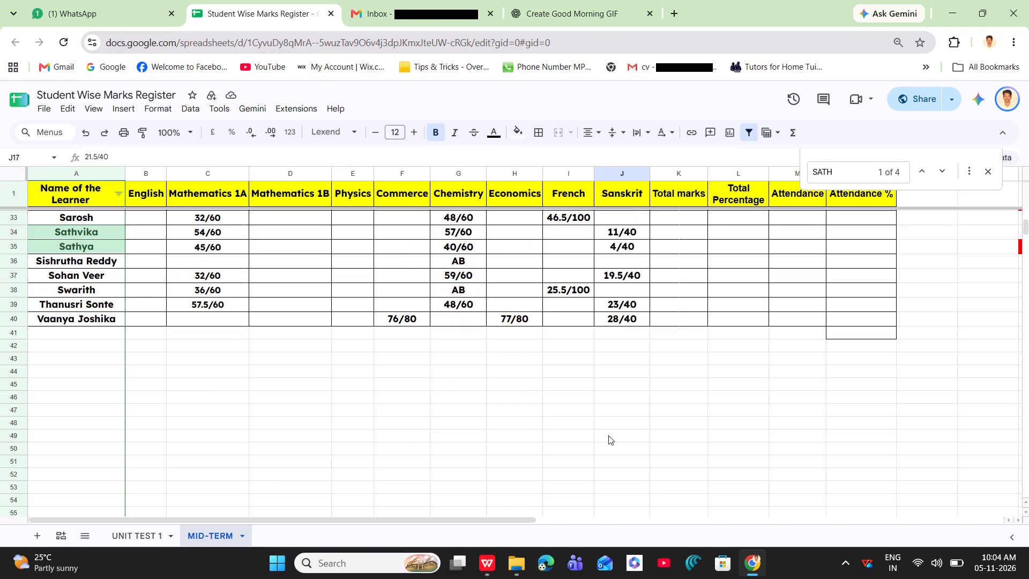
scroll(608, 435, "up", 1)
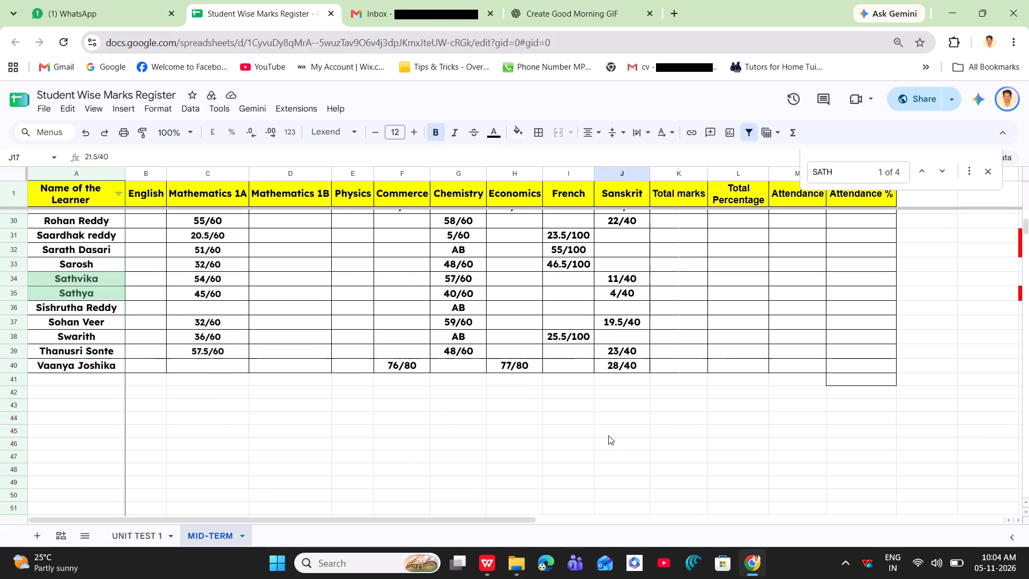
scroll(608, 435, "up", 1)
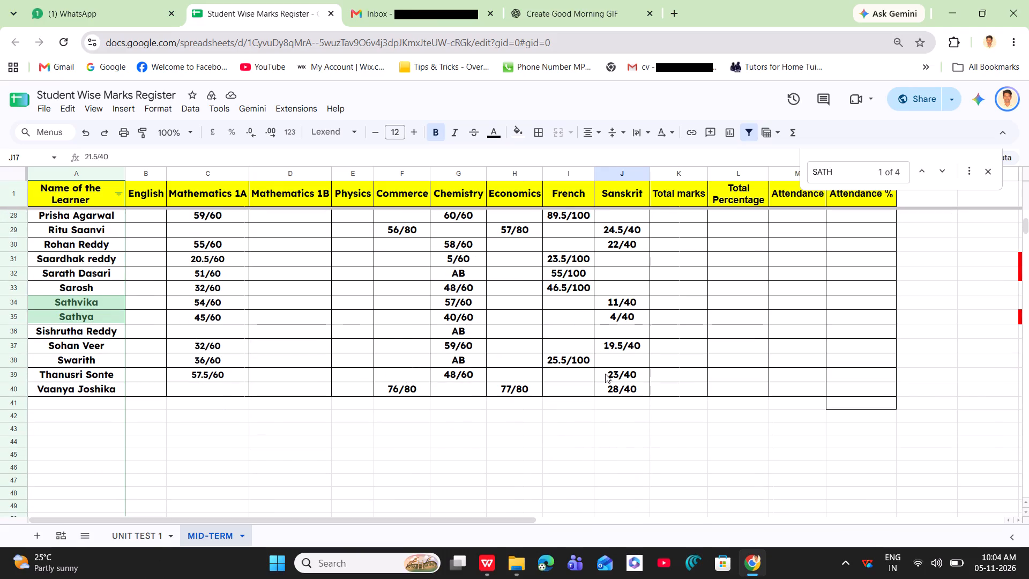
left_click(603, 318)
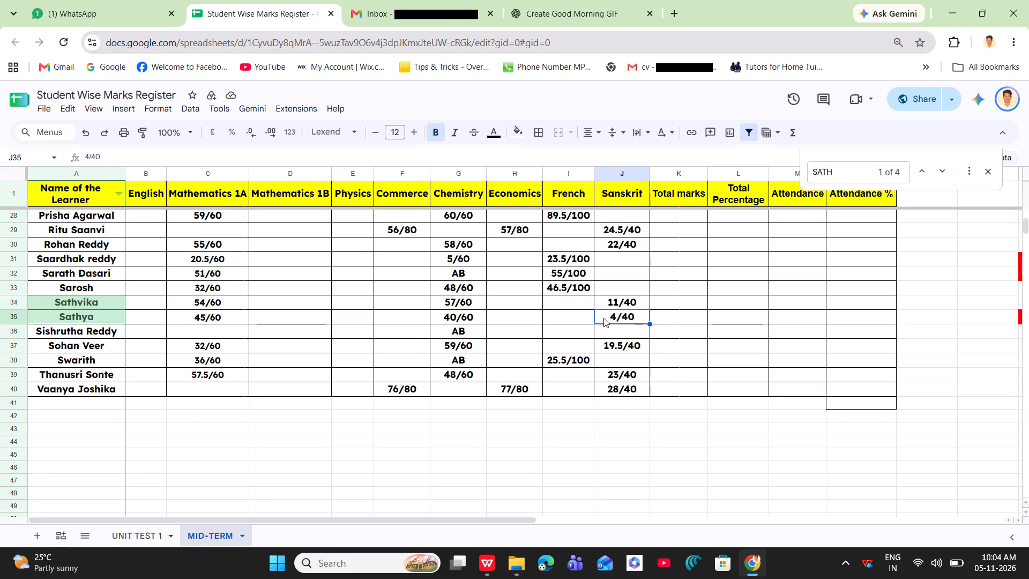
scroll(603, 318, "up", 3)
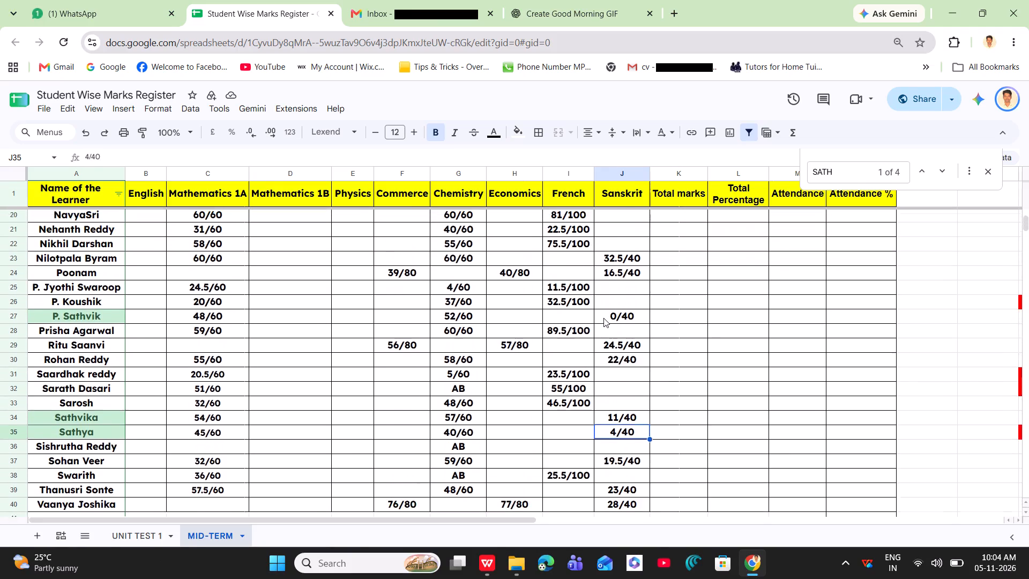
scroll(603, 318, "up", 4)
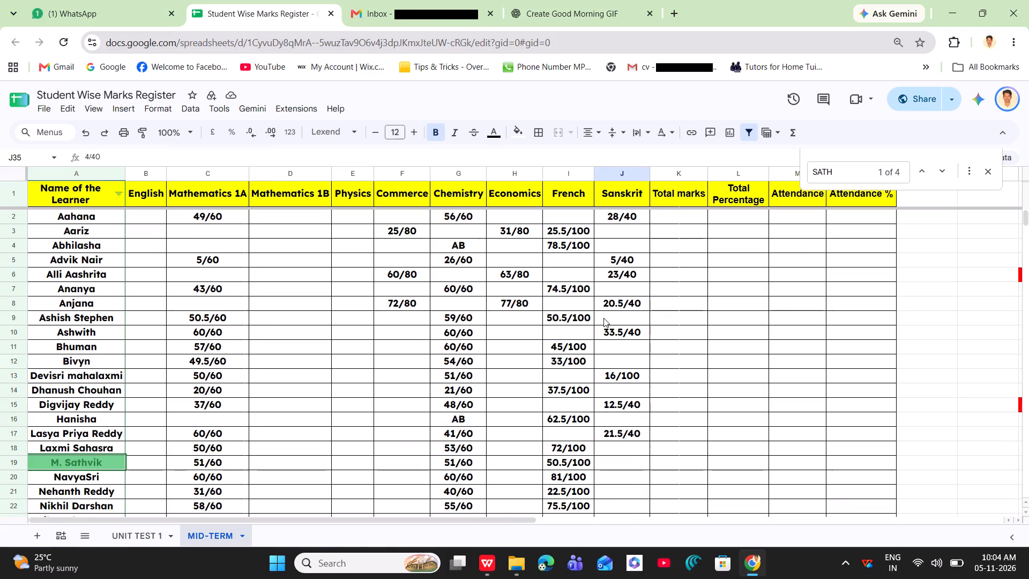
scroll(603, 318, "up", 3)
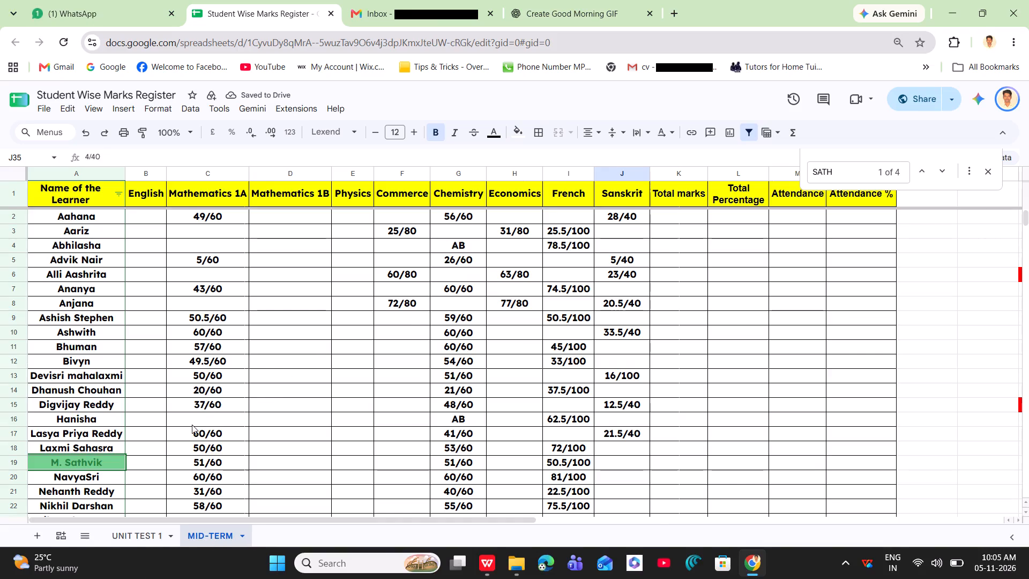
Look down the MID-TERM learner rows again, examining which subject marks are entered for each learner.
scroll(192, 425, "down", 2)
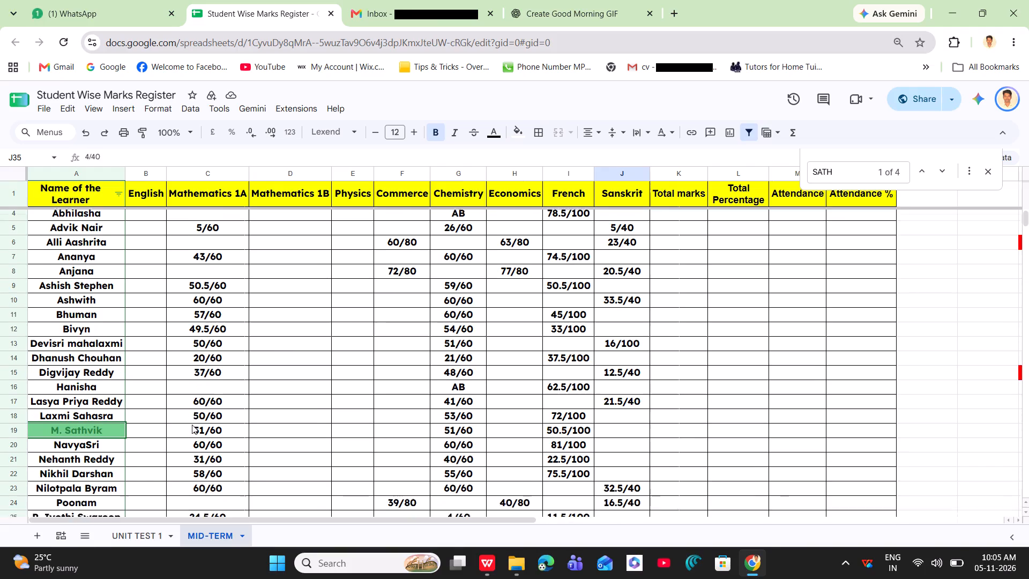
scroll(192, 425, "down", 2)
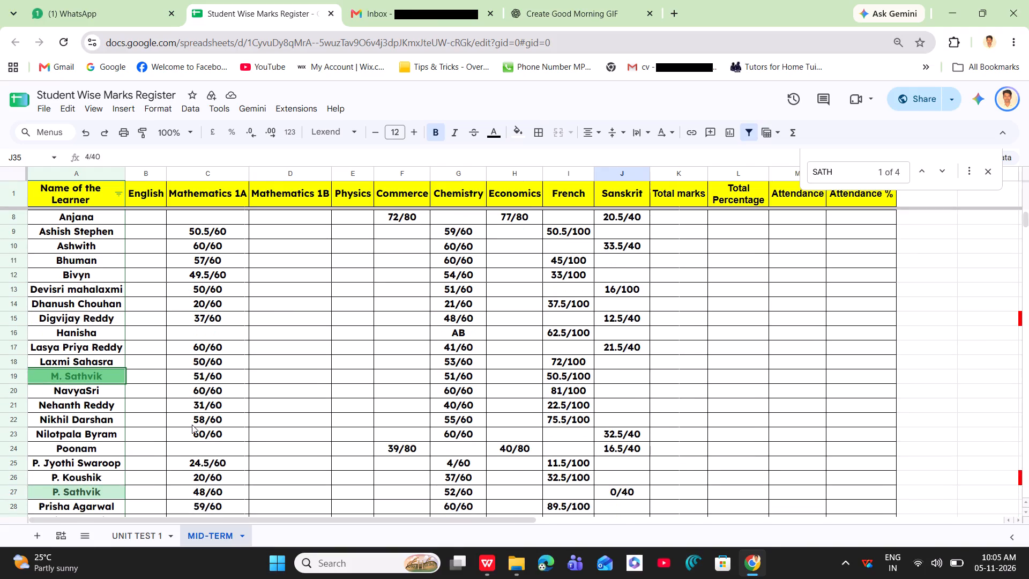
scroll(192, 425, "down", 1)
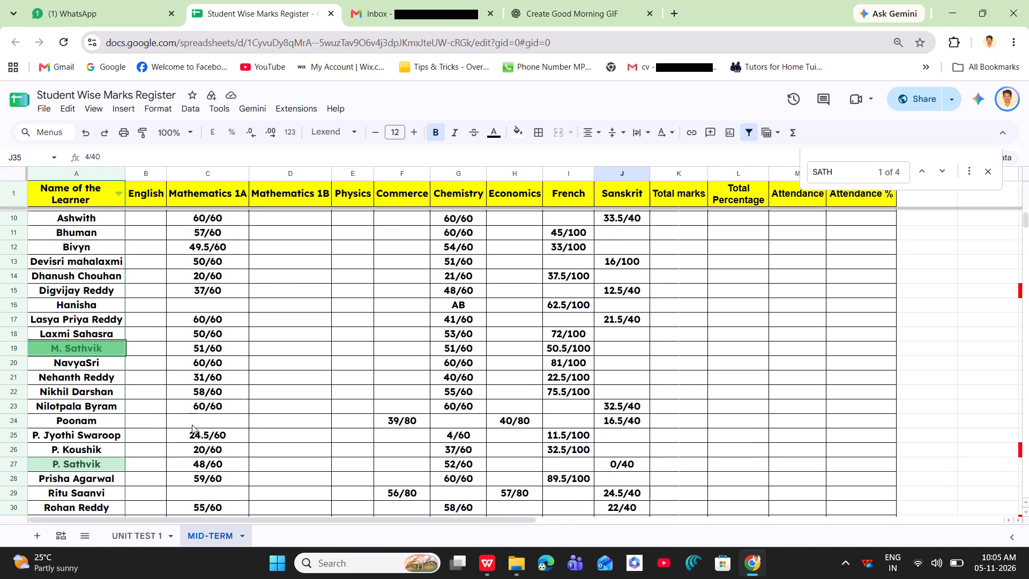
scroll(192, 425, "down", 1)
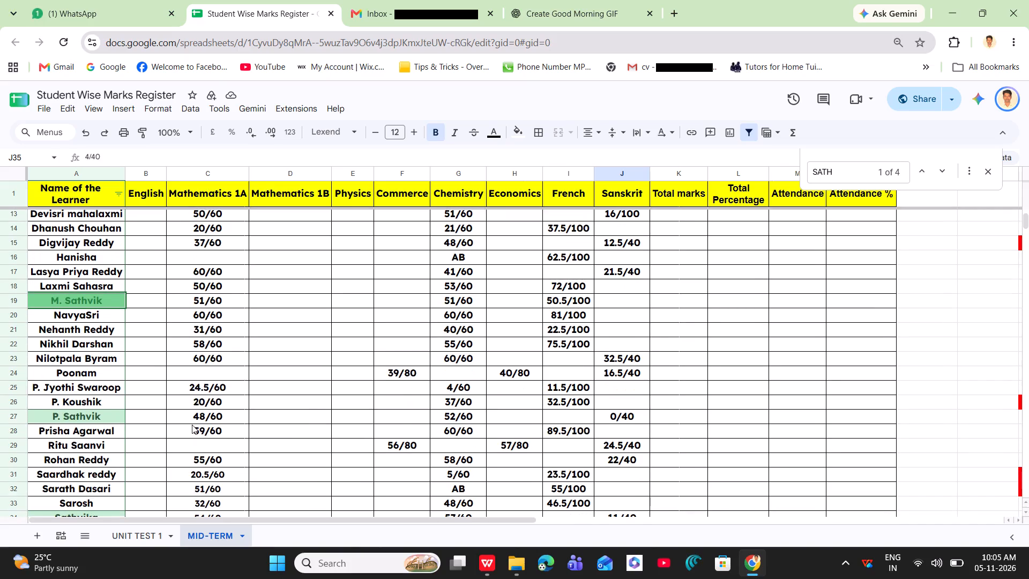
scroll(192, 425, "down", 1)
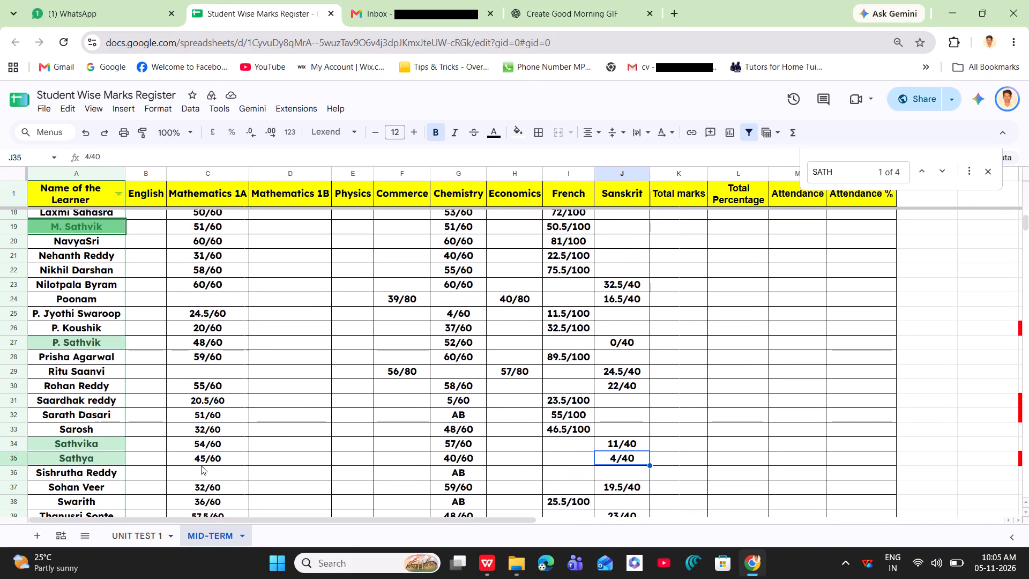
scroll(201, 465, "down", 3)
scroll(201, 465, "up", 9)
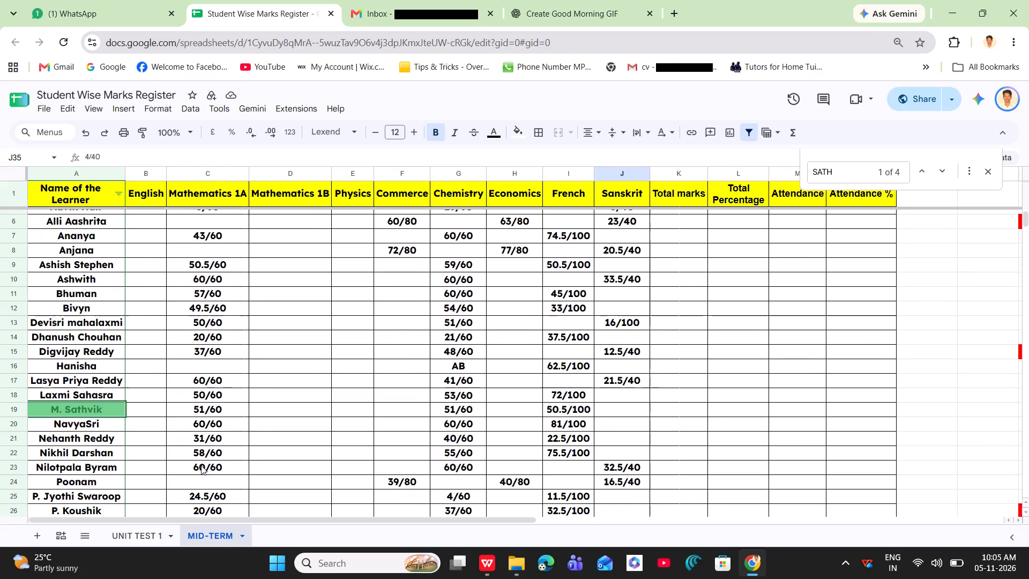
scroll(201, 465, "up", 19)
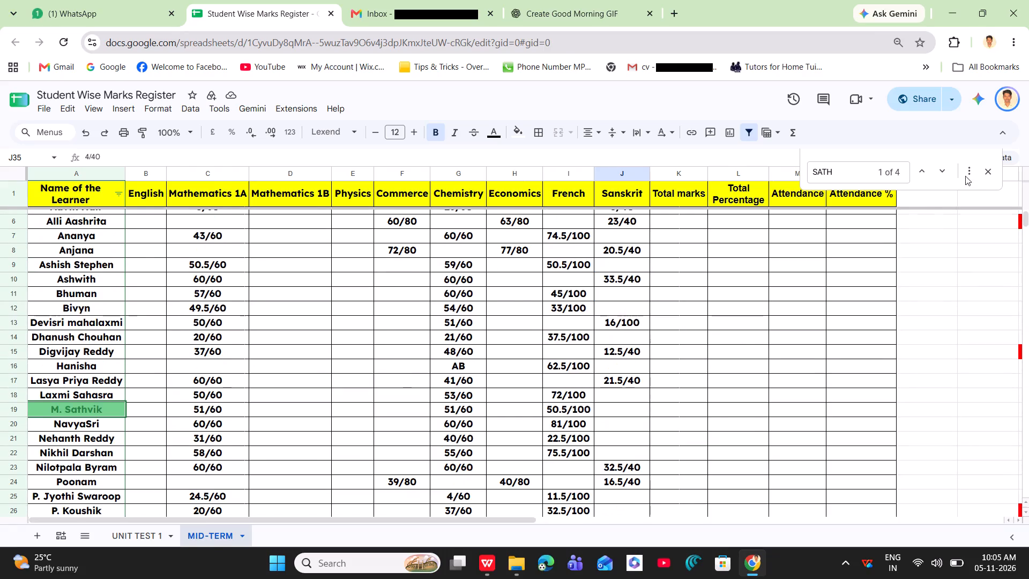